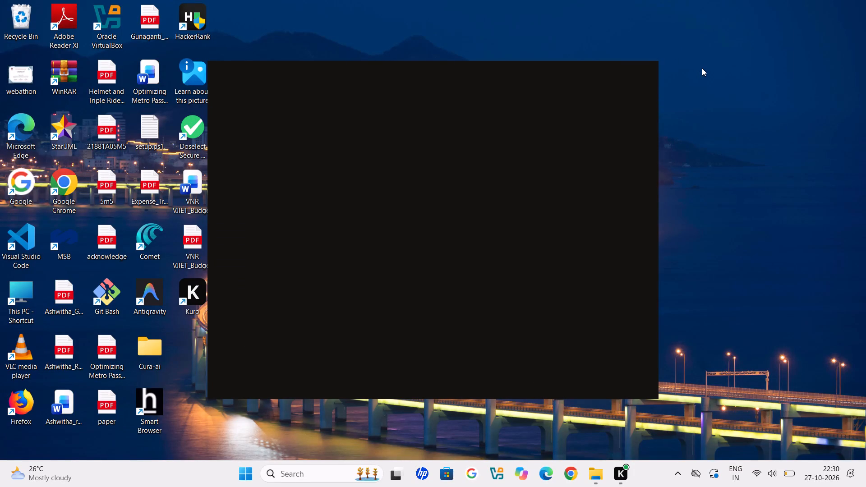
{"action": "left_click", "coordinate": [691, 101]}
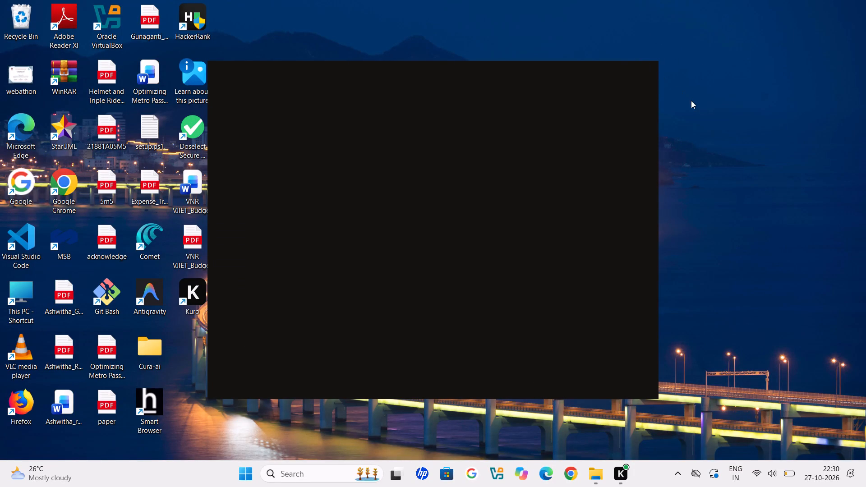
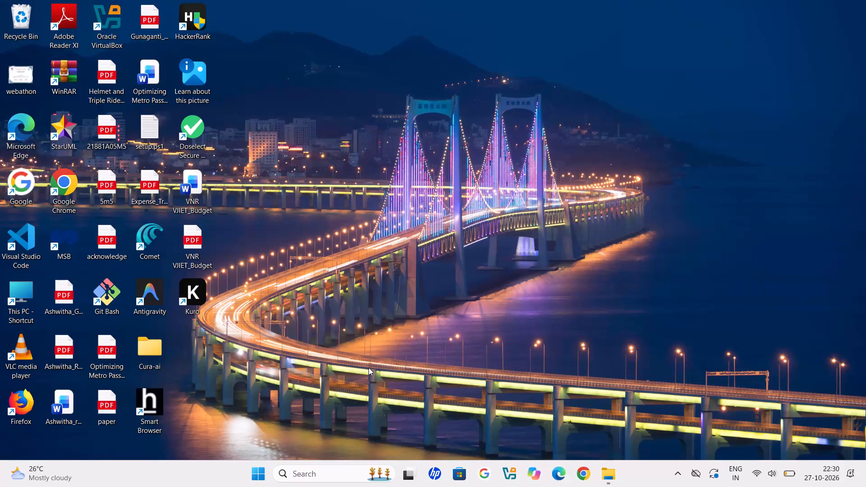
{"action": "double_click", "coordinate": [75, 200]}
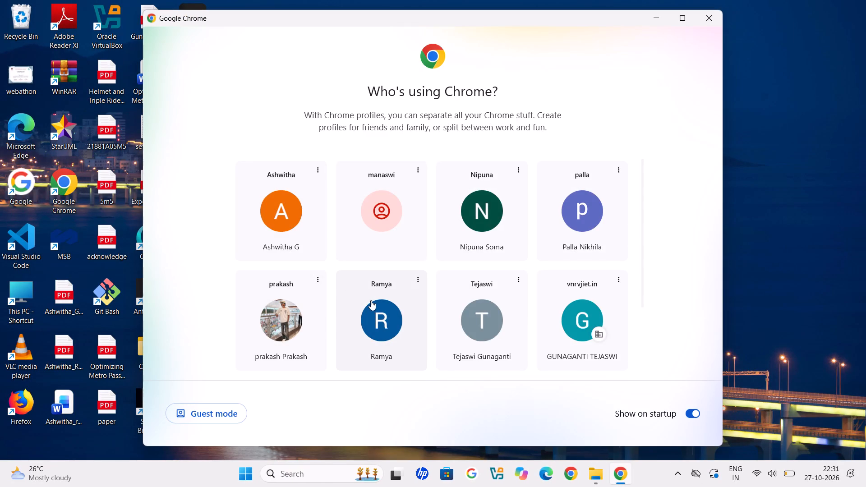
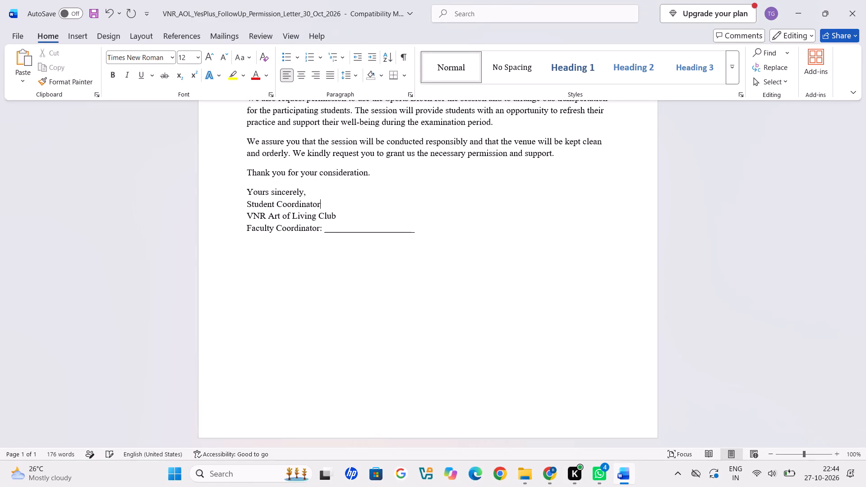
Add the student coordinator's name and the beginning of the roll number on separate lines below Student Coordinator in the signature block.
{"action": "key", "text": "Return"}
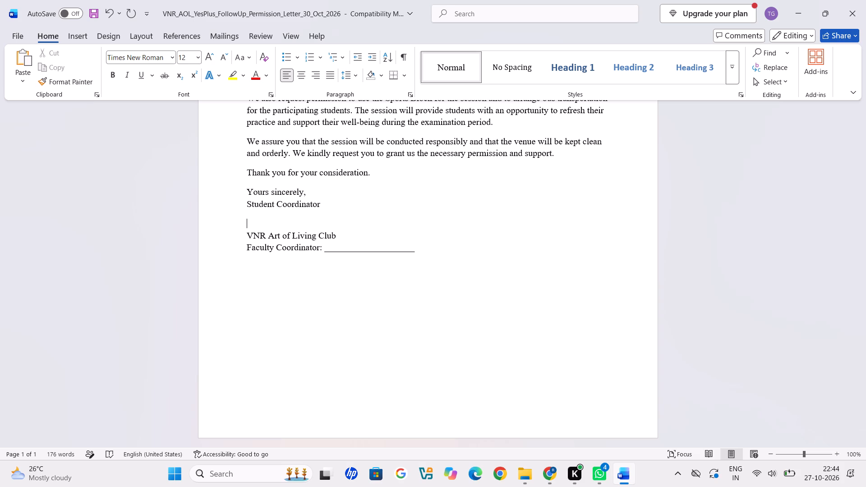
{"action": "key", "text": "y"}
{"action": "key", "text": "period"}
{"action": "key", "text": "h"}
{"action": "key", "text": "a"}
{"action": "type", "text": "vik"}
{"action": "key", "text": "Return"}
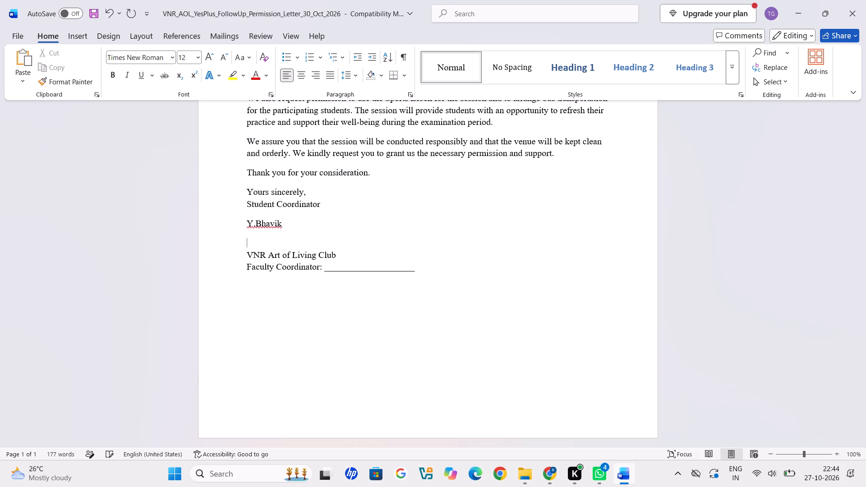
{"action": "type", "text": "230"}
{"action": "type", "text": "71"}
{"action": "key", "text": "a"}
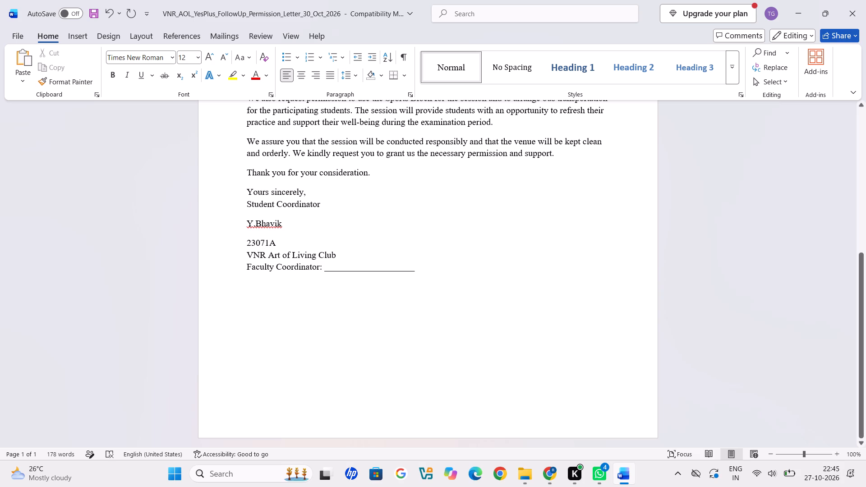
Delete the blank underscore line after the Faculty Coordinator label in the signature block.
{"action": "left_click", "coordinate": [416, 269]}
{"action": "key", "text": "BackSpace"}
{"action": "key", "text": "BackSpace"}
{"action": "key", "text": "BackSpace"}
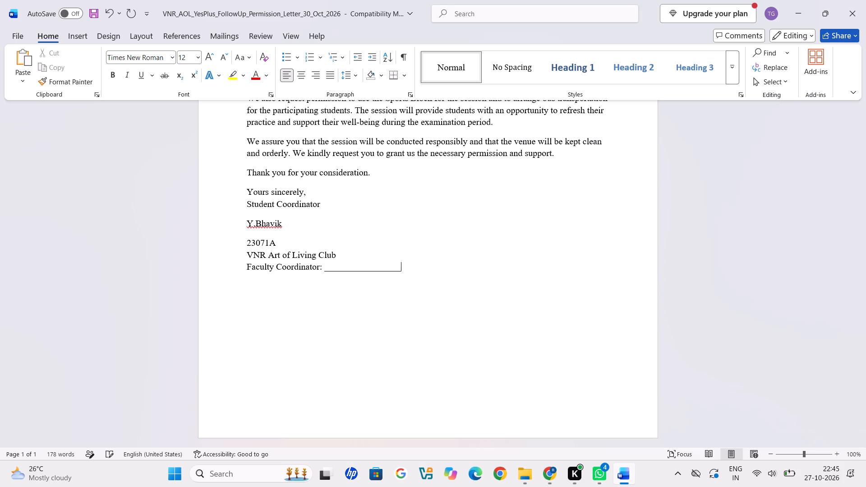
{"action": "key", "text": "BackSpace"}
{"action": "key", "text": "BackSpace"}
{"action": "key", "text": "BackSpace"}
{"action": "key", "text": "BackSpace"}
{"action": "key", "text": "BackSpace"}
{"action": "key", "text": "BackSpace"}
{"action": "key", "text": "BackSpace"}
{"action": "key", "text": "BackSpace"}
{"action": "key", "text": "BackSpace"}
{"action": "key", "text": "BackSpace"}
{"action": "key", "text": "BackSpace"}
{"action": "key", "text": "BackSpace"}
{"action": "key", "text": "BackSpace"}
{"action": "key", "text": "BackSpace"}
{"action": "key", "text": "BackSpace"}
{"action": "key", "text": "BackSpace"}
{"action": "key", "text": "BackSpace"}
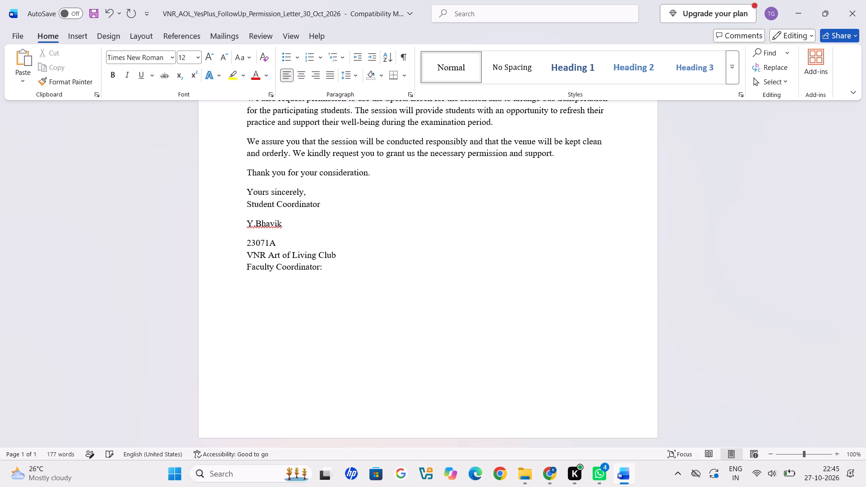
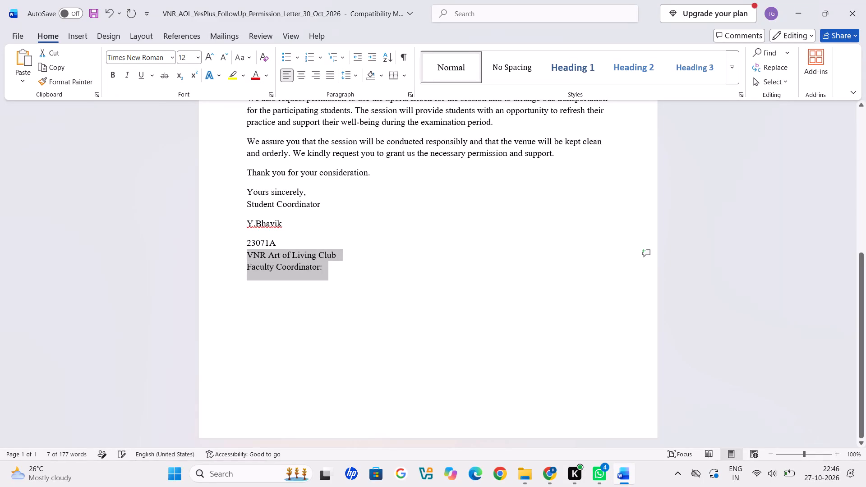
Replace the selected club and "Faculty Coordinator:" lines with the copied faculty coordinator and principal signature block.
{"action": "key", "text": "ctrl+v"}
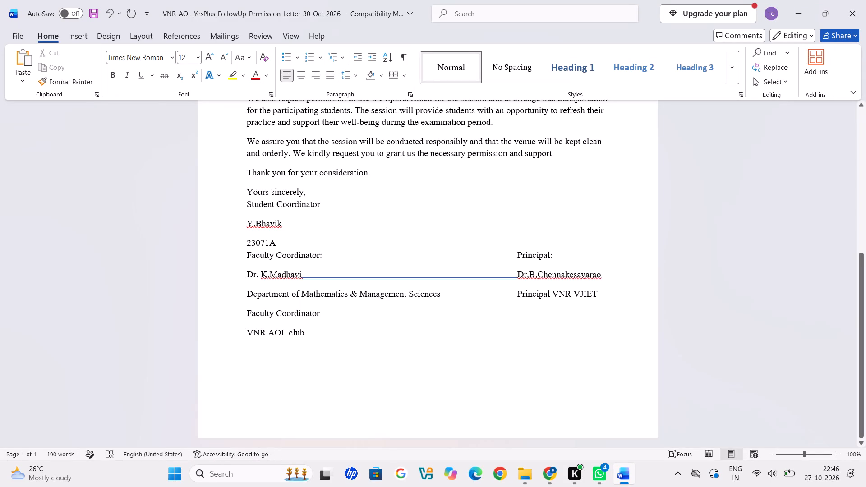
Delete the "Principal VNR VJIET" text beside the department line in the signature block.
{"action": "left_click", "coordinate": [606, 293]}
{"action": "key", "text": "BackSpace"}
{"action": "key", "text": "BackSpace"}
{"action": "key", "text": "BackSpace"}
{"action": "key", "text": "BackSpace"}
{"action": "key", "text": "BackSpace"}
{"action": "key", "text": "BackSpace"}
{"action": "key", "text": "BackSpace"}
{"action": "key", "text": "BackSpace"}
{"action": "key", "text": "BackSpace"}
{"action": "key", "text": "BackSpace"}
{"action": "key", "text": "BackSpace"}
{"action": "key", "text": "BackSpace"}
{"action": "key", "text": "BackSpace"}
{"action": "key", "text": "BackSpace"}
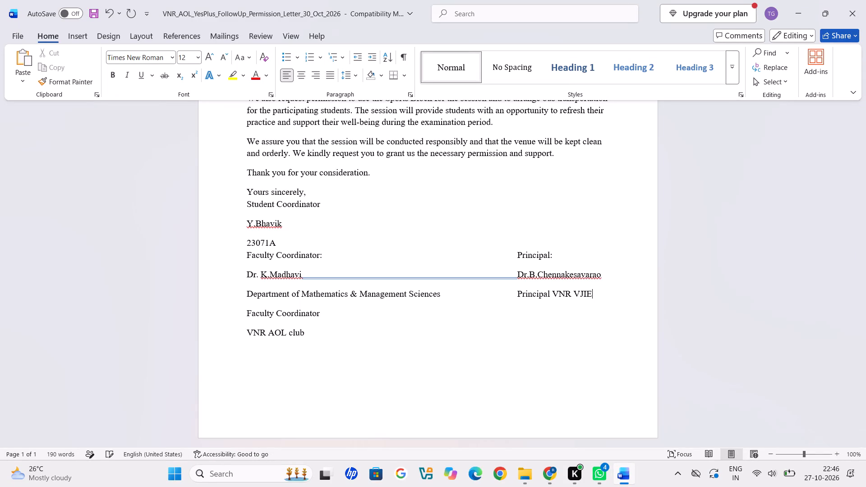
{"action": "key", "text": "BackSpace"}
{"action": "key", "text": "BackSpace"}
{"action": "key", "text": "BackSpace"}
{"action": "key", "text": "BackSpace"}
{"action": "key", "text": "BackSpace"}
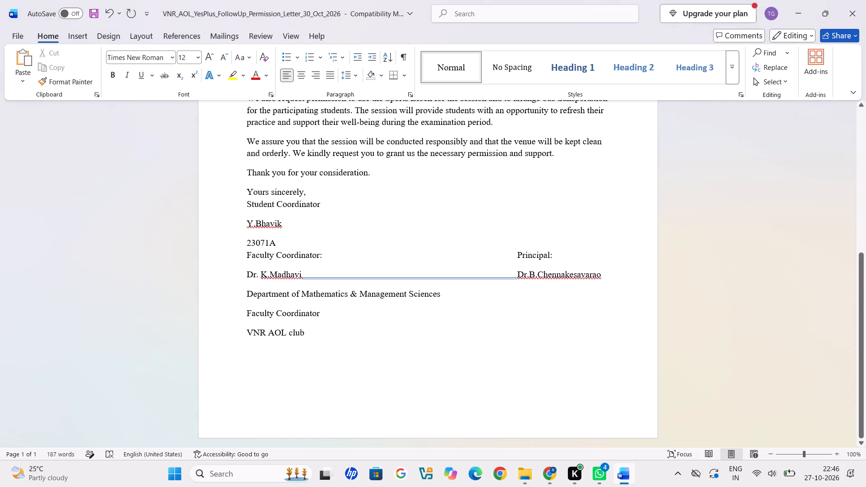
Delete the principal's name beside the faculty coordinator's name in the signature block.
{"action": "left_click", "coordinate": [606, 276]}
{"action": "key", "text": "BackSpace"}
{"action": "key", "text": "BackSpace"}
{"action": "key", "text": "BackSpace"}
{"action": "key", "text": "BackSpace"}
{"action": "key", "text": "BackSpace"}
{"action": "key", "text": "BackSpace"}
{"action": "key", "text": "BackSpace"}
{"action": "key", "text": "BackSpace"}
{"action": "key", "text": "BackSpace"}
{"action": "key", "text": "BackSpace"}
{"action": "key", "text": "BackSpace"}
{"action": "key", "text": "BackSpace"}
{"action": "key", "text": "BackSpace"}
{"action": "key", "text": "BackSpace"}
{"action": "key", "text": "BackSpace"}
{"action": "key", "text": "BackSpace"}
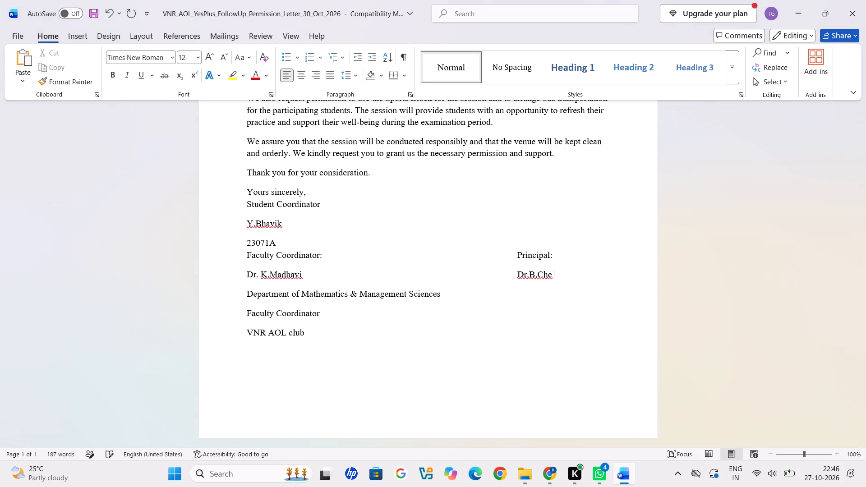
{"action": "key", "text": "BackSpace"}
{"action": "key", "text": "BackSpace"}
{"action": "key", "text": "BackSpace"}
{"action": "key", "text": "BackSpace"}
{"action": "key", "text": "BackSpace"}
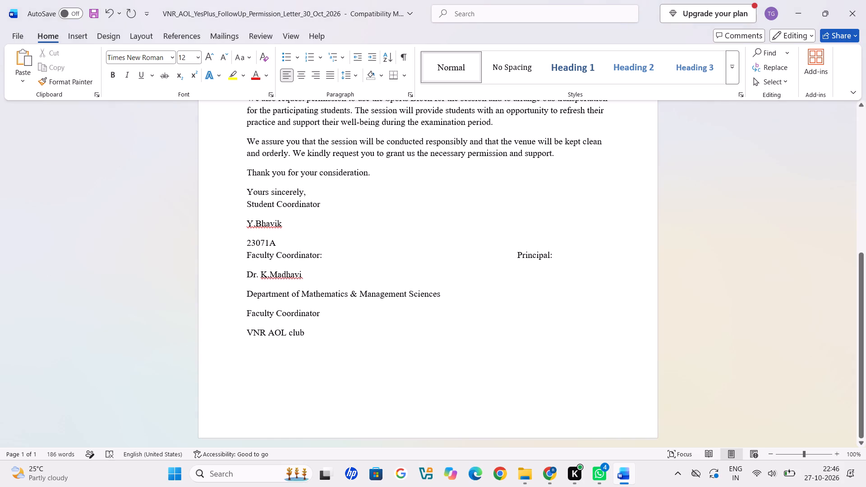
Delete the "Principal:" label beside the "Faculty Coordinator:" heading in the signature block.
{"action": "left_click", "coordinate": [560, 257]}
{"action": "key", "text": "BackSpace"}
{"action": "key", "text": "BackSpace"}
{"action": "key", "text": "BackSpace"}
{"action": "key", "text": "BackSpace"}
{"action": "key", "text": "BackSpace"}
{"action": "key", "text": "BackSpace"}
{"action": "key", "text": "BackSpace"}
{"action": "key", "text": "BackSpace"}
{"action": "key", "text": "BackSpace"}
{"action": "key", "text": "BackSpace"}
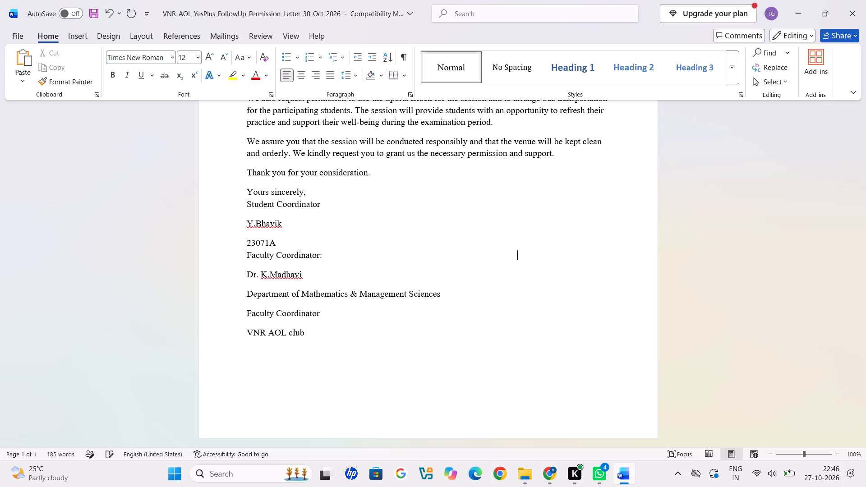
{"action": "key", "text": "BackSpace"}
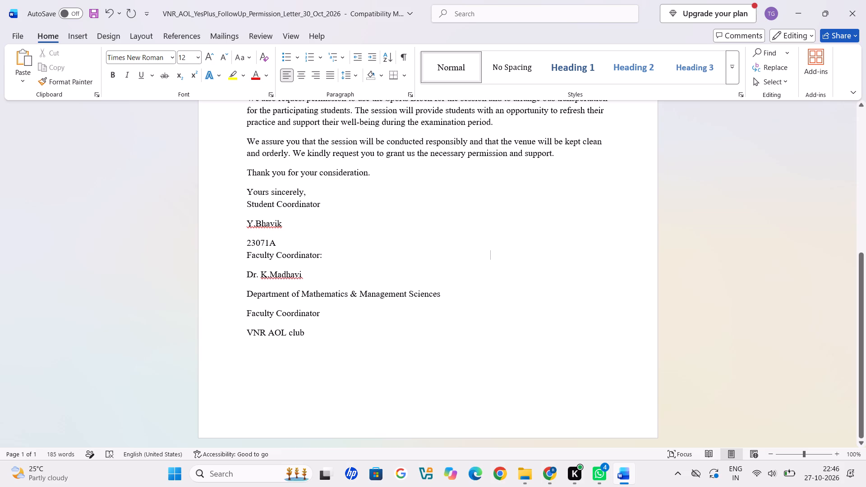
Delete the "Faculty Coordinator:" heading line above the faculty coordinator's name.
{"action": "left_click", "coordinate": [288, 244]}
{"action": "left_click_drag", "start_coordinate": [325, 254], "coordinate": [249, 253]}
{"action": "key", "text": "BackSpace"}
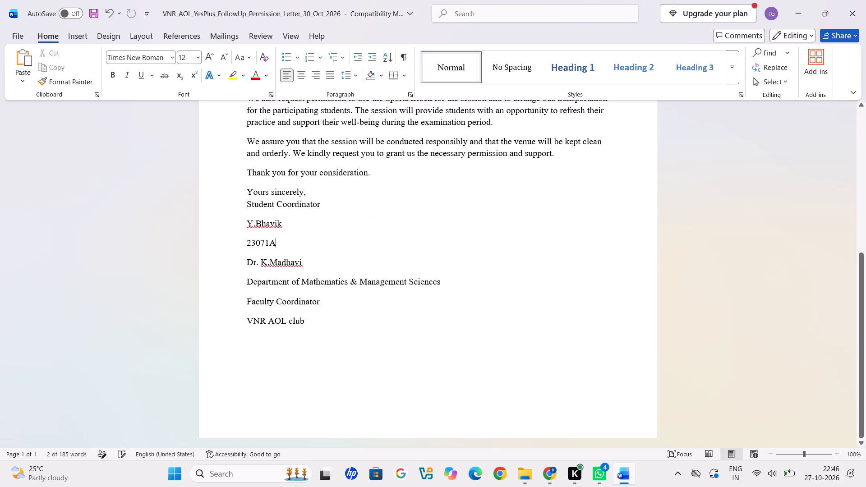
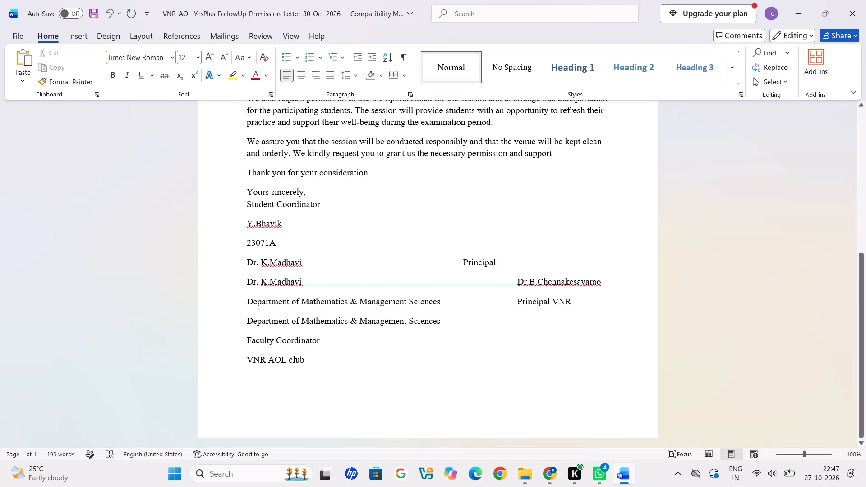
Delete the duplicate "Department of Mathematics & Management Sciences" text that precedes "Principal VNR" in the signature block.
{"action": "left_click", "coordinate": [446, 301]}
{"action": "key", "text": "BackSpace"}
{"action": "key", "text": "BackSpace"}
{"action": "key", "text": "BackSpace"}
{"action": "key", "text": "BackSpace"}
{"action": "key", "text": "BackSpace"}
{"action": "key", "text": "BackSpace"}
{"action": "key", "text": "BackSpace"}
{"action": "key", "text": "BackSpace"}
{"action": "key", "text": "BackSpace"}
{"action": "key", "text": "BackSpace"}
{"action": "key", "text": "BackSpace"}
{"action": "key", "text": "BackSpace"}
{"action": "key", "text": "BackSpace"}
{"action": "key", "text": "BackSpace"}
{"action": "key", "text": "BackSpace"}
{"action": "key", "text": "BackSpace"}
{"action": "key", "text": "BackSpace"}
{"action": "key", "text": "BackSpace"}
{"action": "key", "text": "BackSpace"}
{"action": "key", "text": "BackSpace"}
{"action": "key", "text": "BackSpace"}
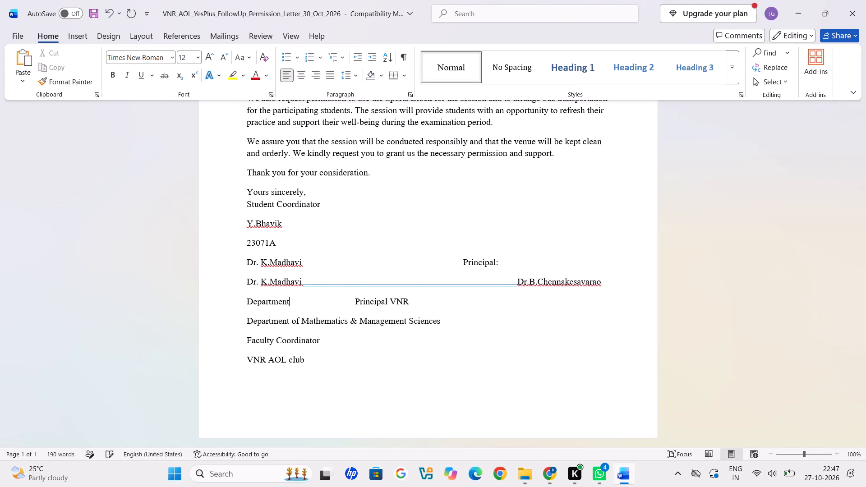
{"action": "key", "text": "BackSpace"}
{"action": "key", "text": "BackSpace"}
{"action": "key", "text": "BackSpace"}
{"action": "key", "text": "BackSpace"}
{"action": "key", "text": "BackSpace"}
{"action": "key", "text": "BackSpace"}
{"action": "key", "text": "BackSpace"}
{"action": "key", "text": "BackSpace"}
{"action": "key", "text": "BackSpace"}
{"action": "key", "text": "BackSpace"}
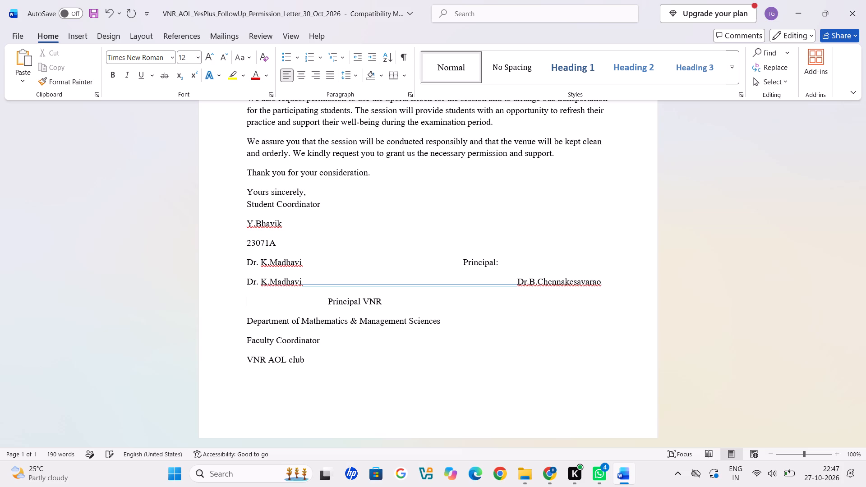
Join the "Principal VNR" line to the line above and delete the principal's name there, working back from its end.
{"action": "key", "text": "BackSpace"}
{"action": "key", "text": "BackSpace"}
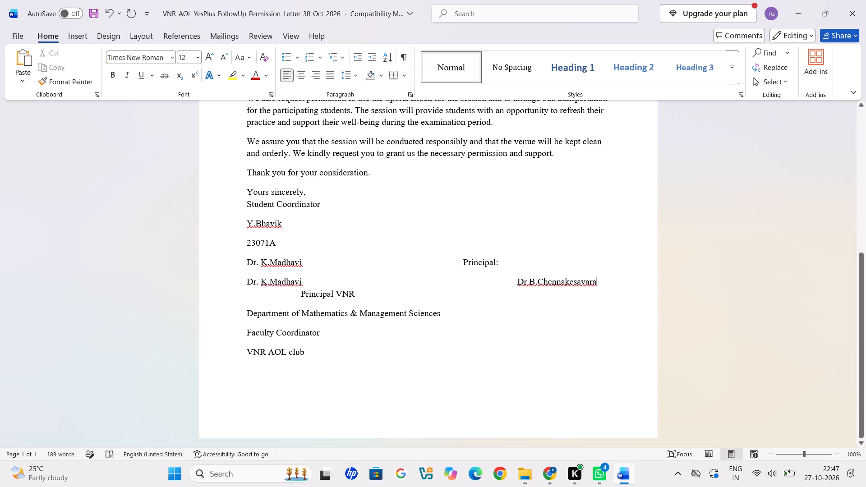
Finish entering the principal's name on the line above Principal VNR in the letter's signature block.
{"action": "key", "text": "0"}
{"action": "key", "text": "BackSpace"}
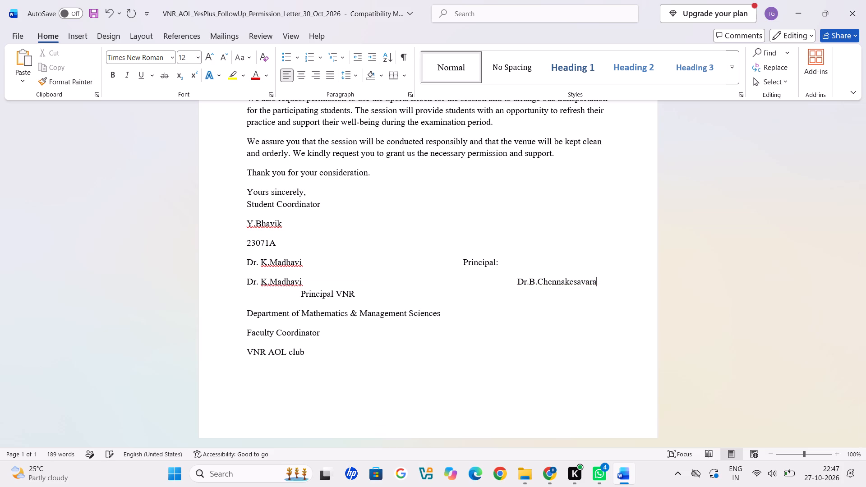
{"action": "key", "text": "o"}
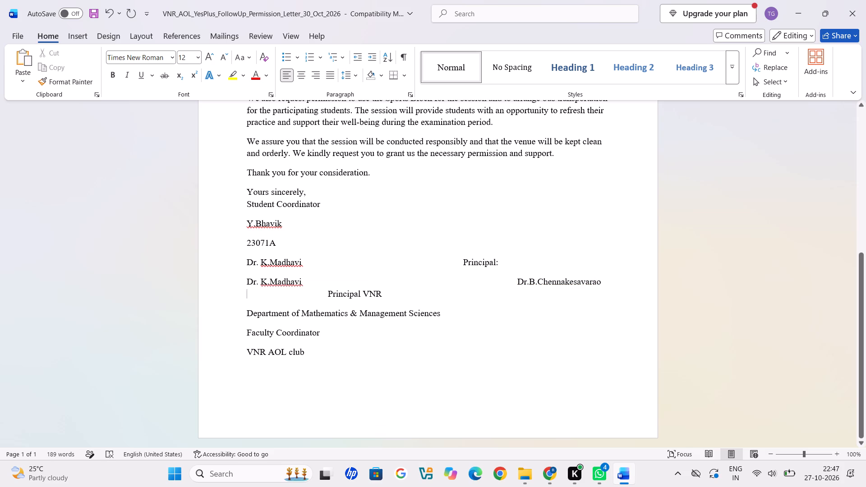
Delete the duplicate faculty coordinator's name from the line that holds the principal's name.
{"action": "left_click_drag", "start_coordinate": [308, 282], "coordinate": [243, 282]}
{"action": "key", "text": "BackSpace"}
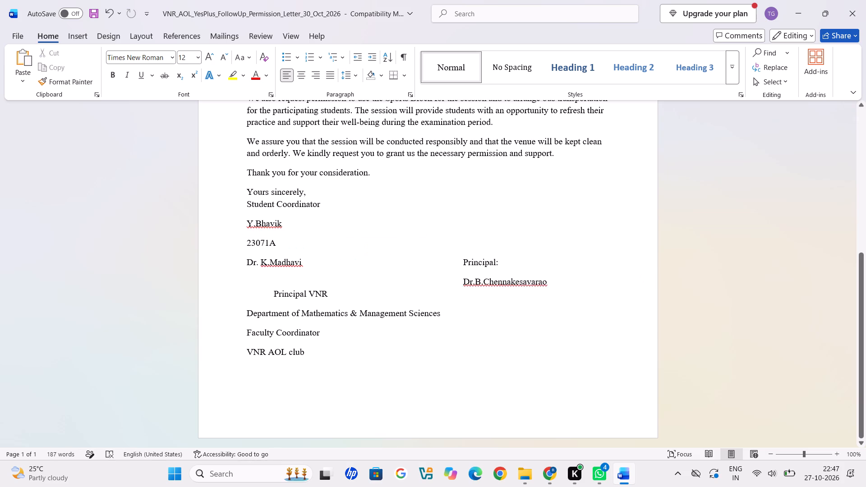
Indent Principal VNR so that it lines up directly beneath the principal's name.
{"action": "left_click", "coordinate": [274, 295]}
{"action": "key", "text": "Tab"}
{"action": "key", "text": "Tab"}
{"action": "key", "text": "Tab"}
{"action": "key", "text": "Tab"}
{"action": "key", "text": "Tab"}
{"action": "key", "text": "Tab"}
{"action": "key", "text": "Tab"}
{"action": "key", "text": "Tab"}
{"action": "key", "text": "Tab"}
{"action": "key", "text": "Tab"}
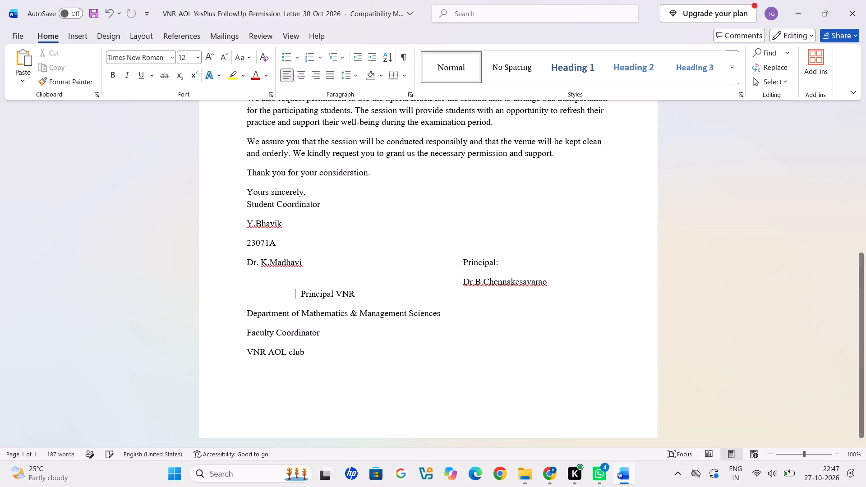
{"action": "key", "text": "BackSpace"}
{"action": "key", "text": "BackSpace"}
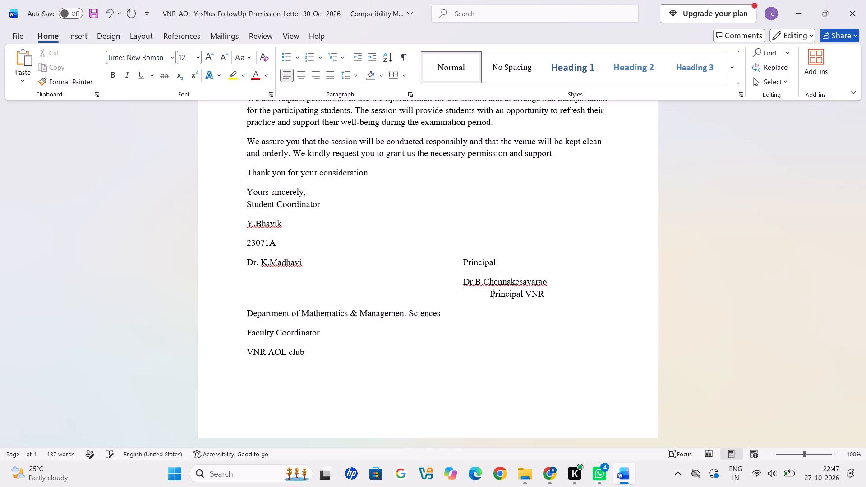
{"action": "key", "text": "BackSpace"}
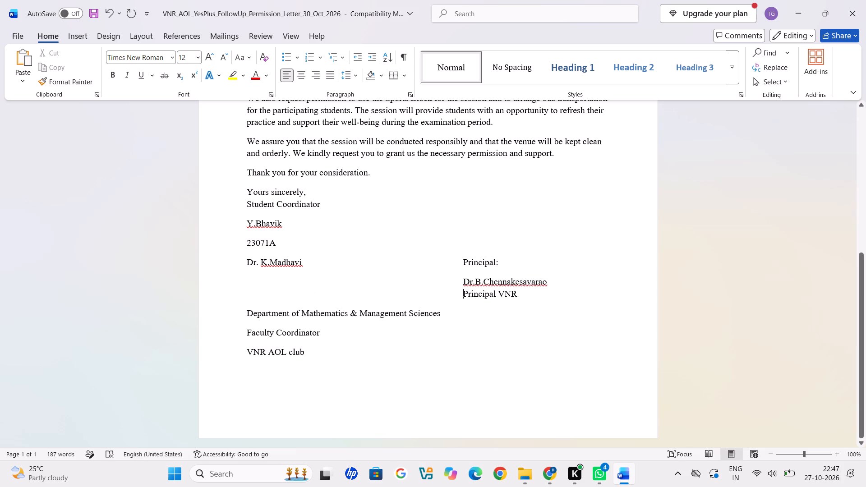
Delete the "Principal:" label beside the faculty coordinator's name.
{"action": "left_click_drag", "start_coordinate": [502, 262], "coordinate": [470, 262]}
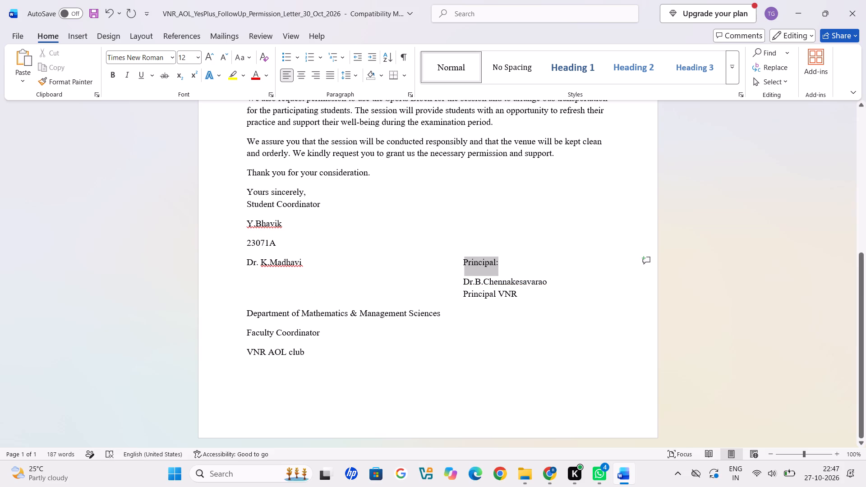
{"action": "left_click_drag", "start_coordinate": [470, 262], "coordinate": [464, 262]}
{"action": "key", "text": "BackSpace"}
{"action": "key", "text": "BackSpace"}
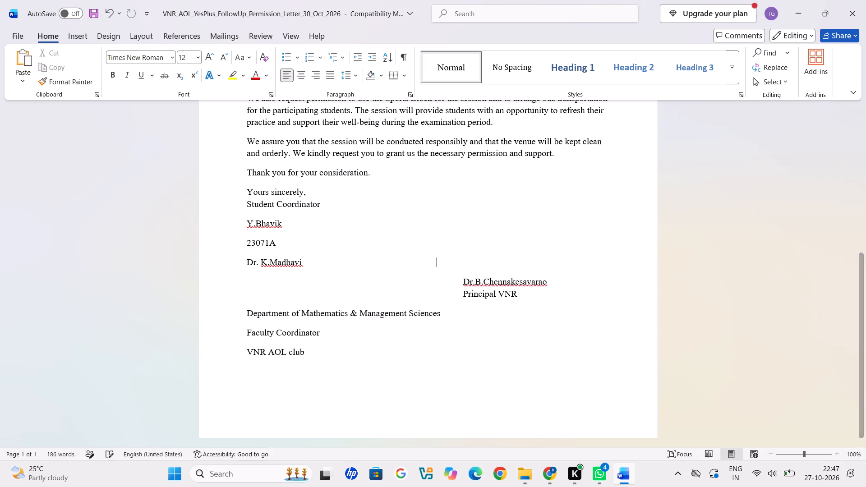
Delete the principal's name and the line break separating it from Principal VNR.
{"action": "left_click", "coordinate": [258, 300]}
{"action": "key", "text": "BackSpace"}
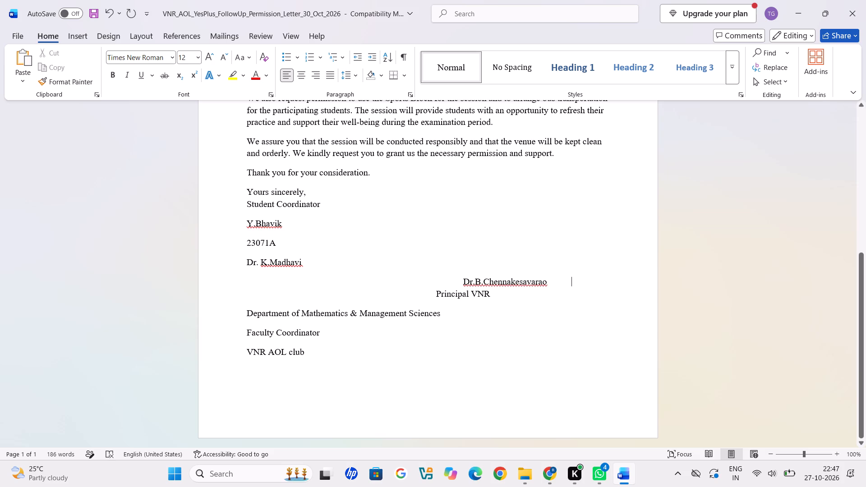
{"action": "left_click", "coordinate": [252, 295]}
{"action": "key", "text": "BackSpace"}
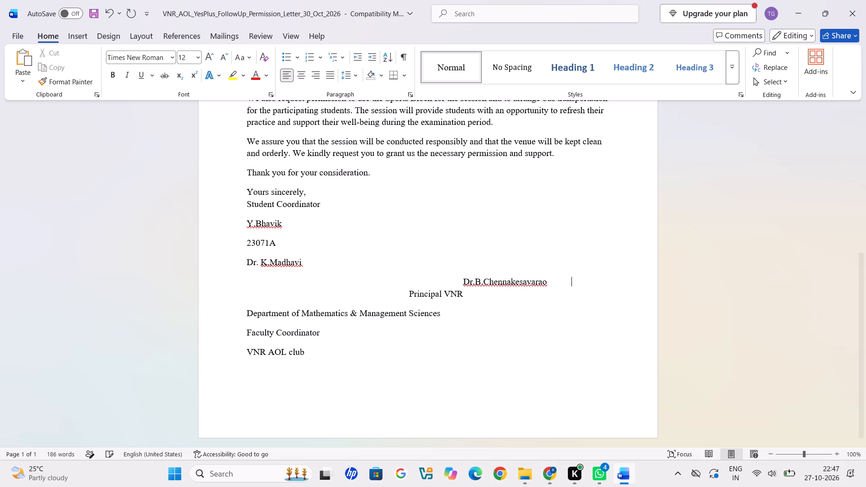
{"action": "key", "text": "BackSpace"}
{"action": "key", "text": "BackSpace"}
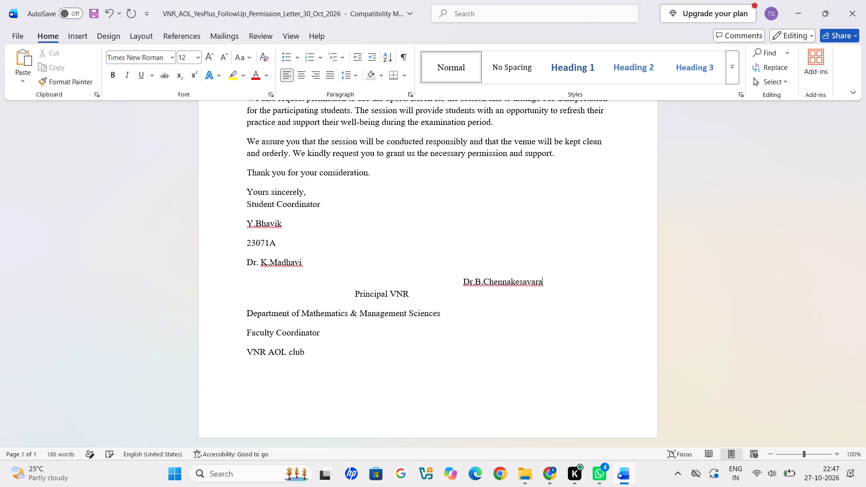
{"action": "key", "text": "BackSpace"}
{"action": "key", "text": "BackSpace"}
{"action": "key", "text": "BackSpace"}
{"action": "key", "text": "BackSpace"}
{"action": "key", "text": "BackSpace"}
{"action": "key", "text": "BackSpace"}
{"action": "key", "text": "BackSpace"}
{"action": "key", "text": "BackSpace"}
{"action": "key", "text": "BackSpace"}
{"action": "key", "text": "BackSpace"}
{"action": "key", "text": "BackSpace"}
{"action": "key", "text": "BackSpace"}
{"action": "key", "text": "BackSpace"}
{"action": "key", "text": "BackSpace"}
{"action": "key", "text": "BackSpace"}
{"action": "key", "text": "BackSpace"}
{"action": "key", "text": "BackSpace"}
{"action": "key", "text": "BackSpace"}
{"action": "key", "text": "BackSpace"}
{"action": "key", "text": "BackSpace"}
{"action": "key", "text": "BackSpace"}
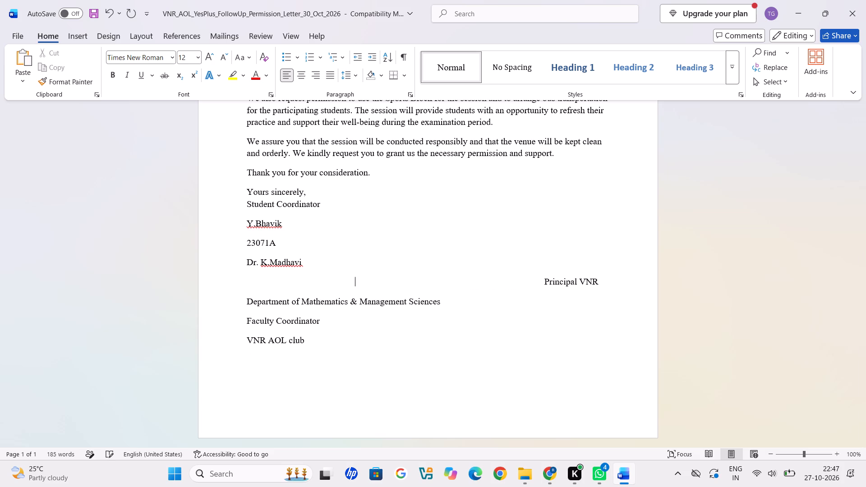
Remove the emptied line so that Principal VNR joins the line with the faculty coordinator's name.
{"action": "key", "text": "BackSpace"}
{"action": "key", "text": "BackSpace"}
{"action": "key", "text": "BackSpace"}
{"action": "key", "text": "BackSpace"}
{"action": "key", "text": "BackSpace"}
{"action": "key", "text": "BackSpace"}
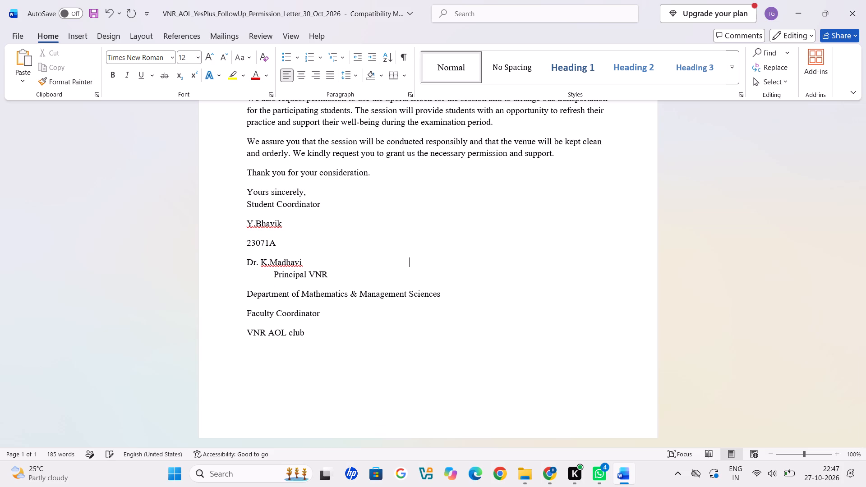
{"action": "key", "text": "BackSpace"}
{"action": "key", "text": "BackSpace"}
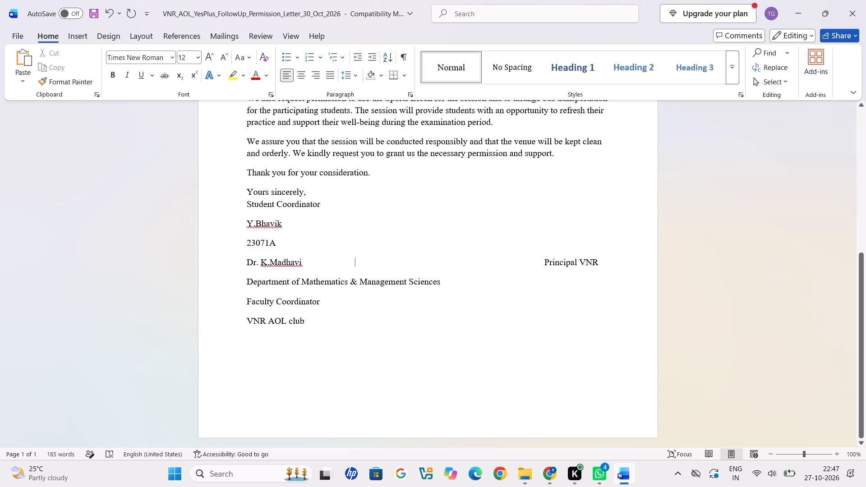
Adjust the gap before Principal VNR by removing surplus tabs and adding a few spaces, bringing it closer to the faculty coordinator's name.
{"action": "left_click", "coordinate": [538, 265]}
{"action": "key", "text": "BackSpace"}
{"action": "key", "text": "BackSpace"}
{"action": "key", "text": "BackSpace"}
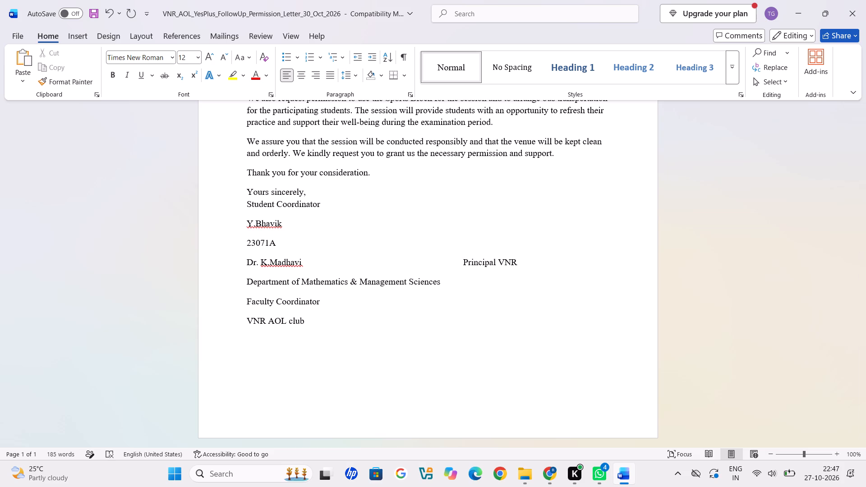
{"action": "key", "text": "space"}
{"action": "key", "text": "space"}
{"action": "key", "text": "space"}
{"action": "key", "text": "space"}
{"action": "key", "text": "space"}
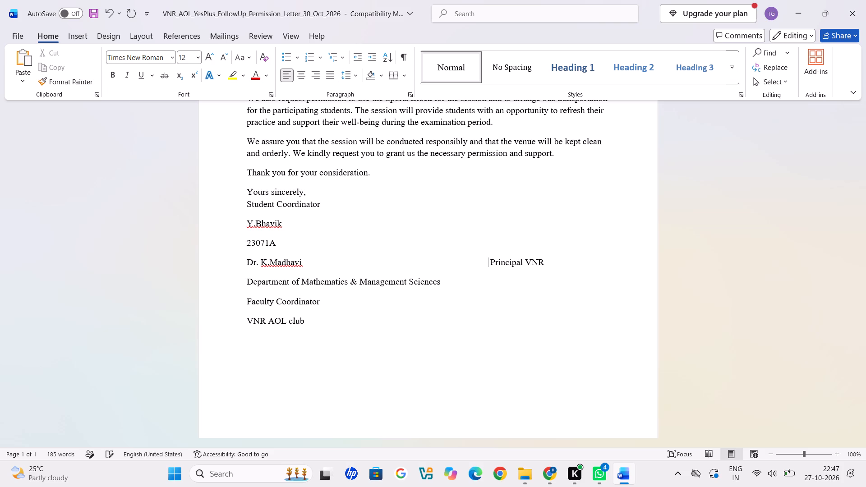
{"action": "key", "text": "space"}
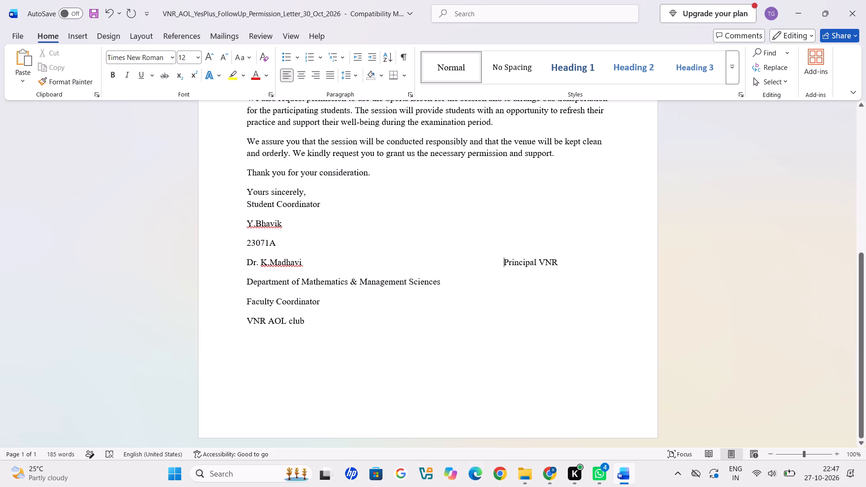
Select the Principal VNR text on the faculty coordinator's name line.
{"action": "left_click_drag", "start_coordinate": [557, 263], "coordinate": [495, 262]}
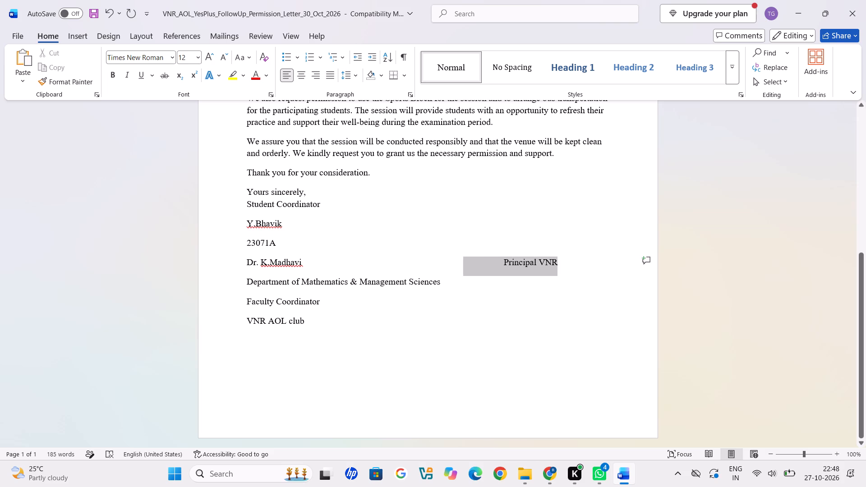
{"action": "left_click_drag", "start_coordinate": [495, 262], "coordinate": [502, 262]}
Delete the Principal VNR text from the line with the faculty coordinator's name.
{"action": "left_click_drag", "start_coordinate": [502, 262], "coordinate": [506, 261]}
{"action": "key", "text": "BackSpace"}
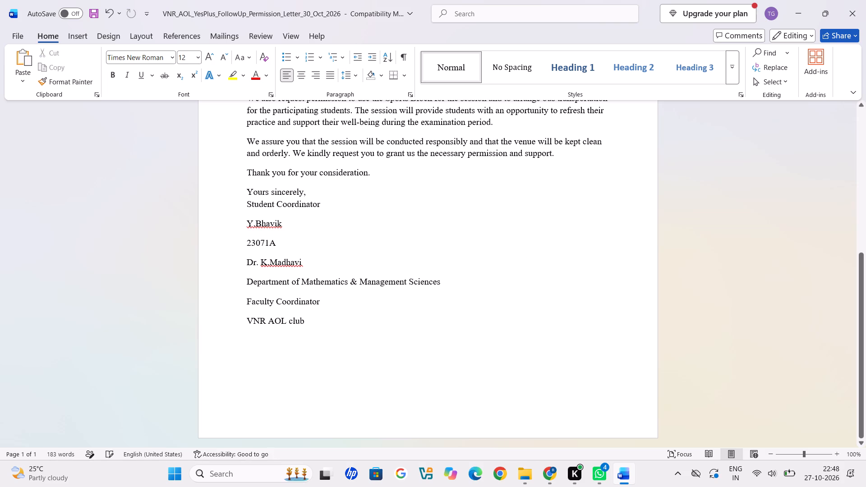
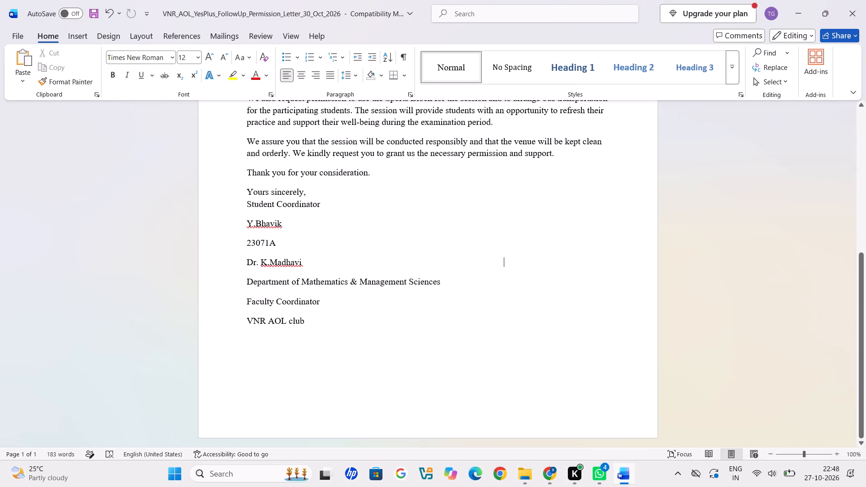
Move the Student Coordinator line from below Yours sincerely to a new line under the student's roll number.
{"action": "left_click_drag", "start_coordinate": [329, 206], "coordinate": [245, 197]}
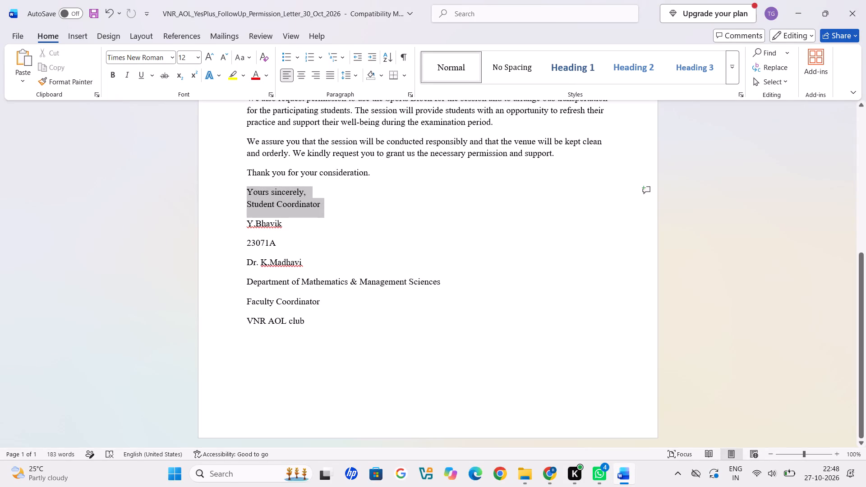
{"action": "left_click_drag", "start_coordinate": [245, 197], "coordinate": [246, 204]}
{"action": "key", "text": "ctrl+c"}
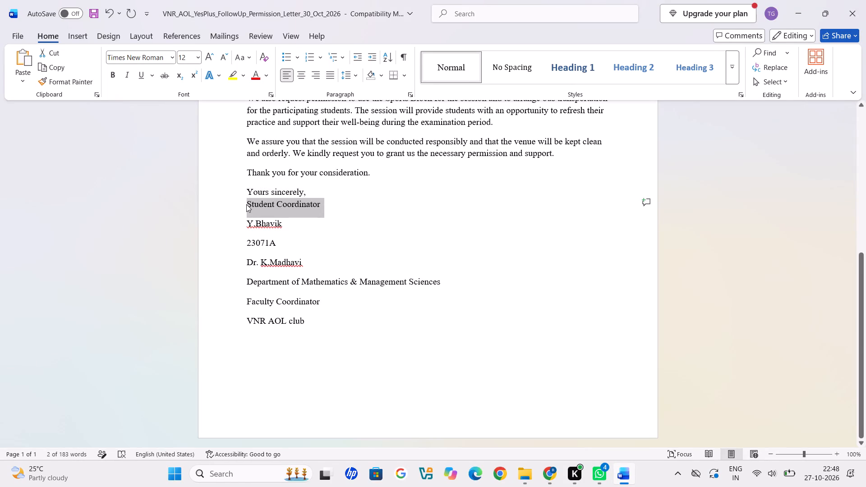
{"action": "key", "text": "BackSpace"}
{"action": "key", "text": "BackSpace"}
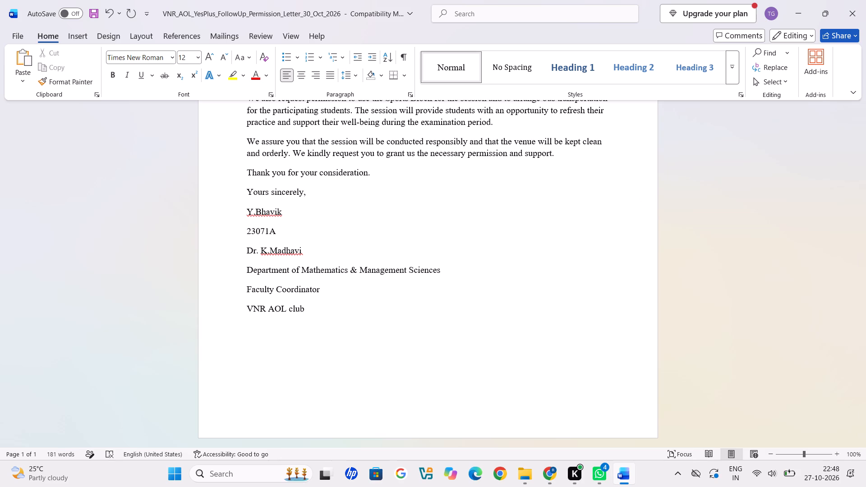
{"action": "left_click", "coordinate": [282, 231]}
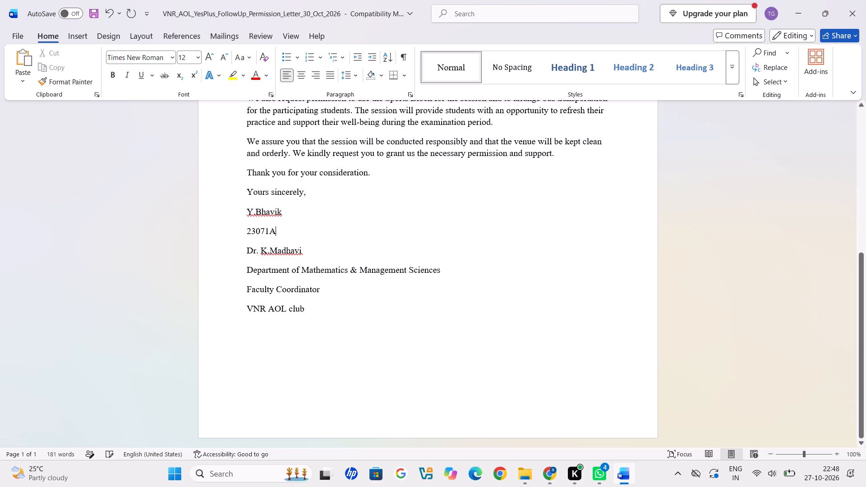
{"action": "key", "text": "Return"}
{"action": "key", "text": "ctrl+v"}
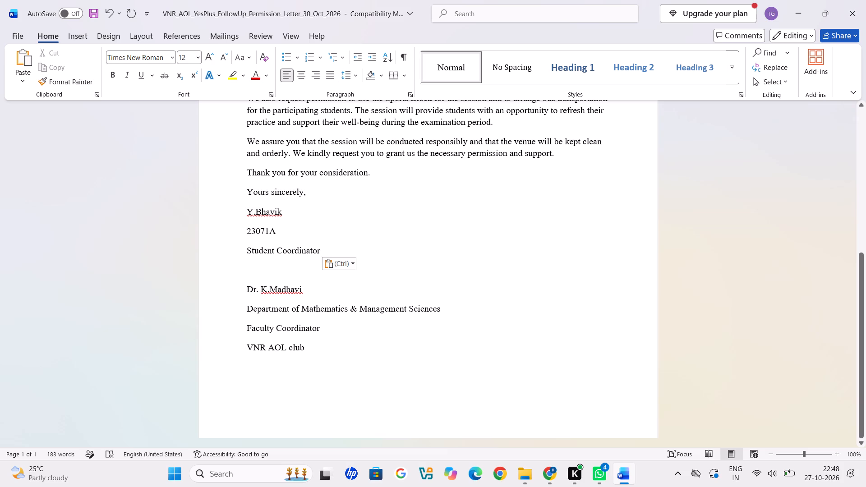
Add a run of 24 spaces after the faculty coordinator's name in the signature block.
{"action": "left_click", "coordinate": [393, 285]}
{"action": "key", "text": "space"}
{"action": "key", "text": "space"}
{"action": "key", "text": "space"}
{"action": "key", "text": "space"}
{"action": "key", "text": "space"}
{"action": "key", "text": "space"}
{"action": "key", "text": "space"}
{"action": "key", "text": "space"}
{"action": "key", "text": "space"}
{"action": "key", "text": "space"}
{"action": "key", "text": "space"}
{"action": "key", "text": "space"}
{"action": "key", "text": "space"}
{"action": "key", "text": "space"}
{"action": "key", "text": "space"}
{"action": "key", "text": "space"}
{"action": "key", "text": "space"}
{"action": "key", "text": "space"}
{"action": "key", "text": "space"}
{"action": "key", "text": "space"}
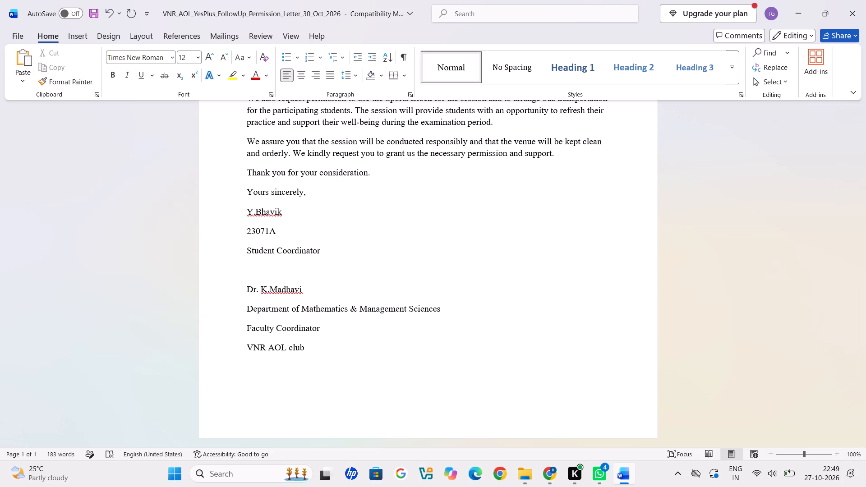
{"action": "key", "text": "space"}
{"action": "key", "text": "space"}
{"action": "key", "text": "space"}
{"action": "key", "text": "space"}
Switch to Chrome with the ChatGPT conversation Art of Living Messages.
{"action": "left_click", "coordinate": [546, 473]}
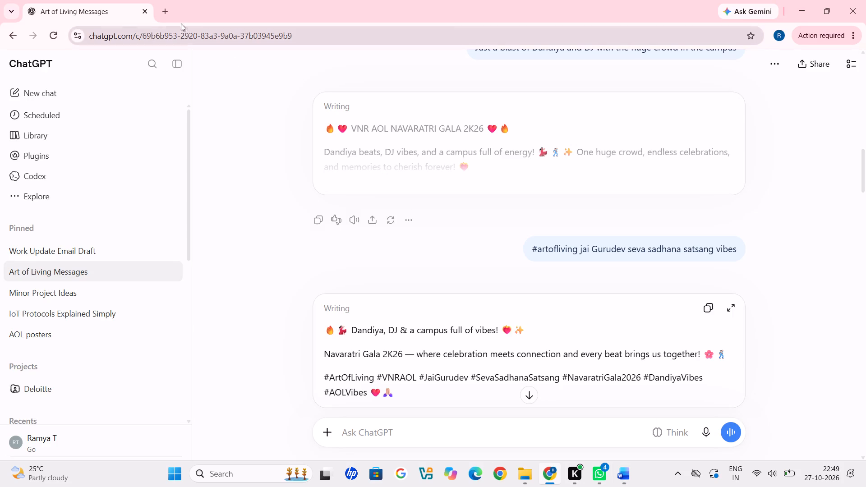
Switch to Chrome and search the web for "vnr principal" in a new tab.
{"action": "left_click", "coordinate": [164, 12]}
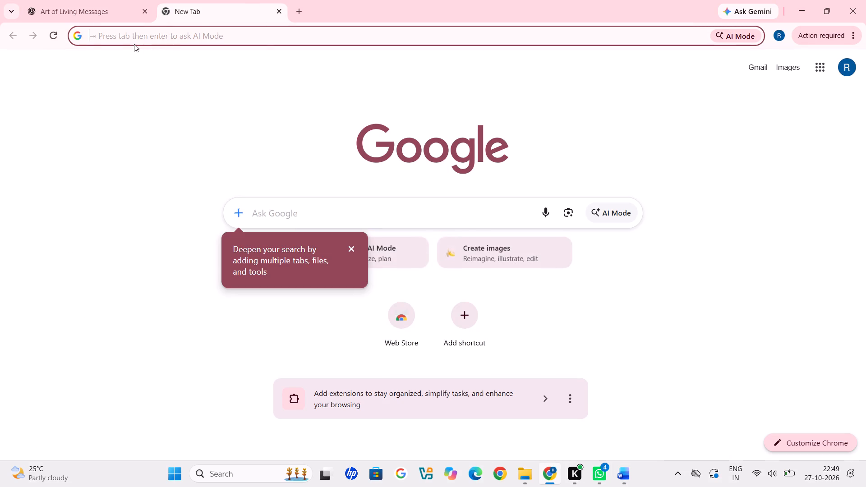
{"action": "type", "text": "vnr"}
{"action": "key", "text": "space"}
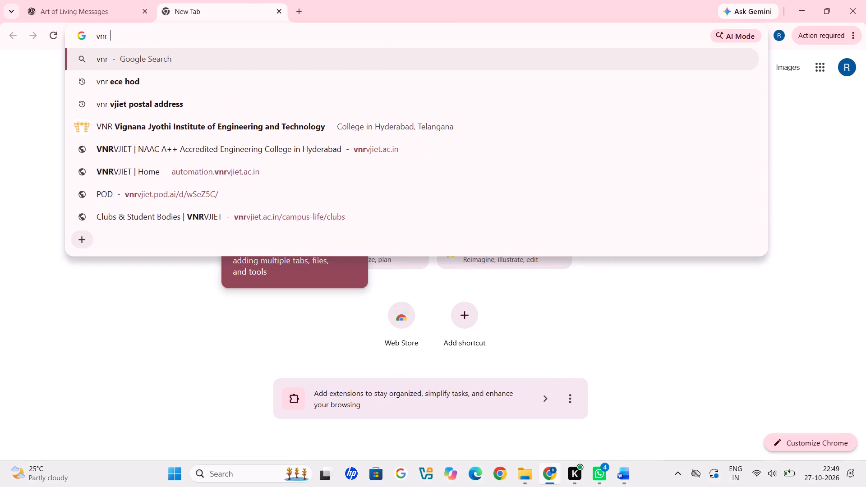
{"action": "key", "text": "space"}
{"action": "type", "text": "pri"}
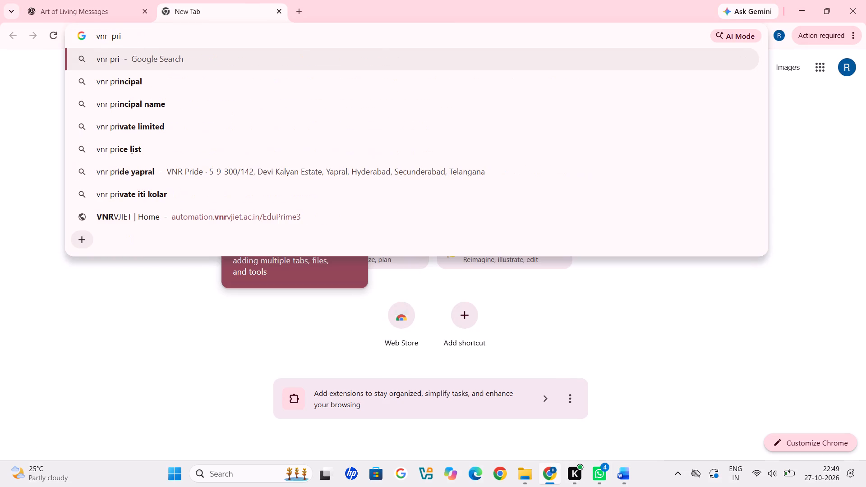
{"action": "left_click", "coordinate": [148, 78]}
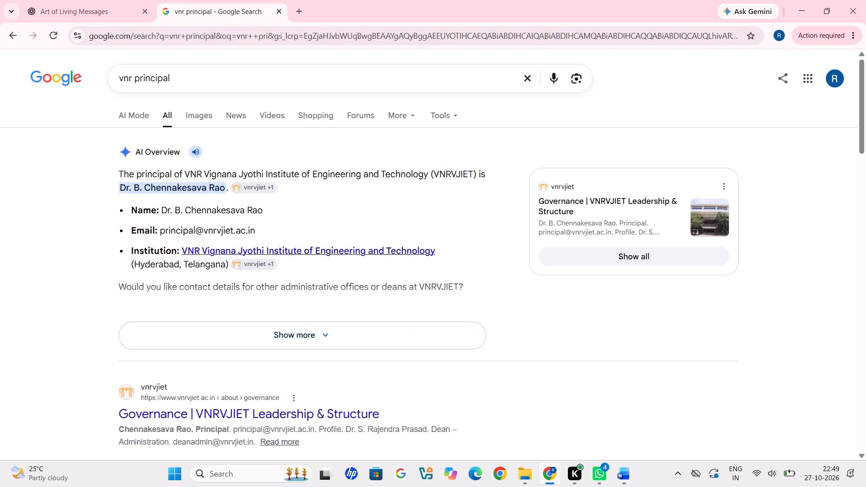
Copy the principal's name from the search overview and paste it into the Word letter, on the faculty coordinator's name line.
{"action": "left_click_drag", "start_coordinate": [161, 210], "coordinate": [267, 207]}
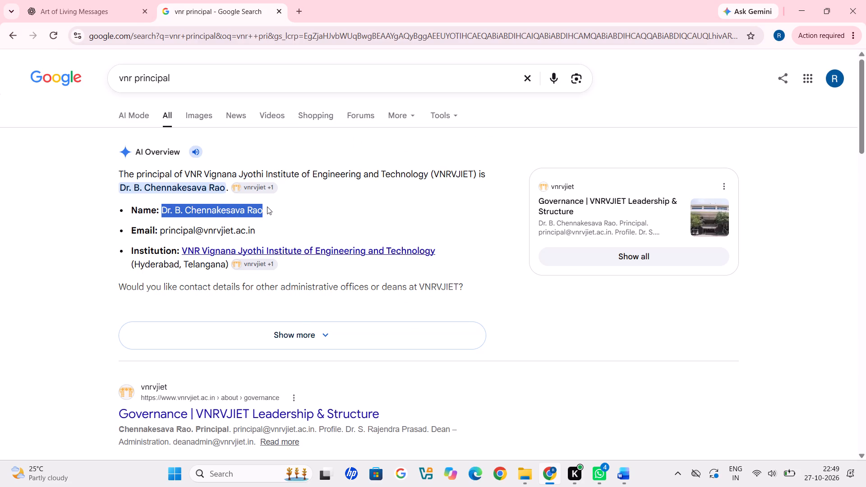
{"action": "key", "text": "ctrl+c"}
{"action": "left_click", "coordinate": [626, 468]}
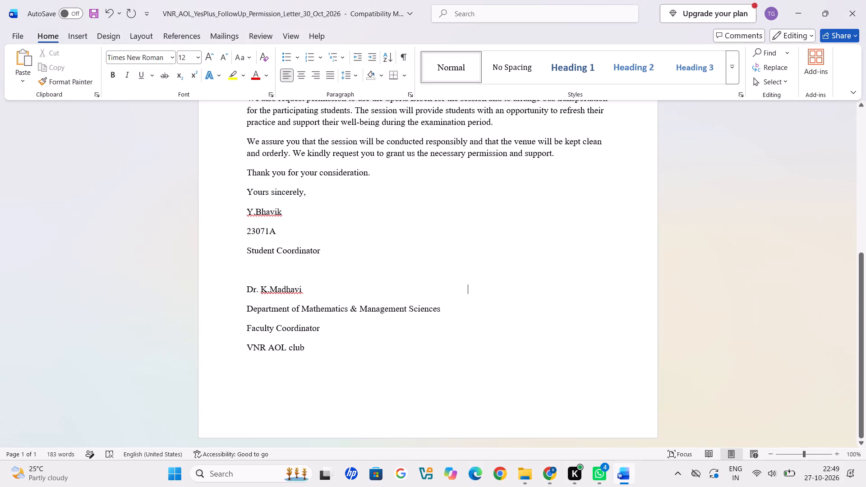
{"action": "key", "text": "ctrl+v"}
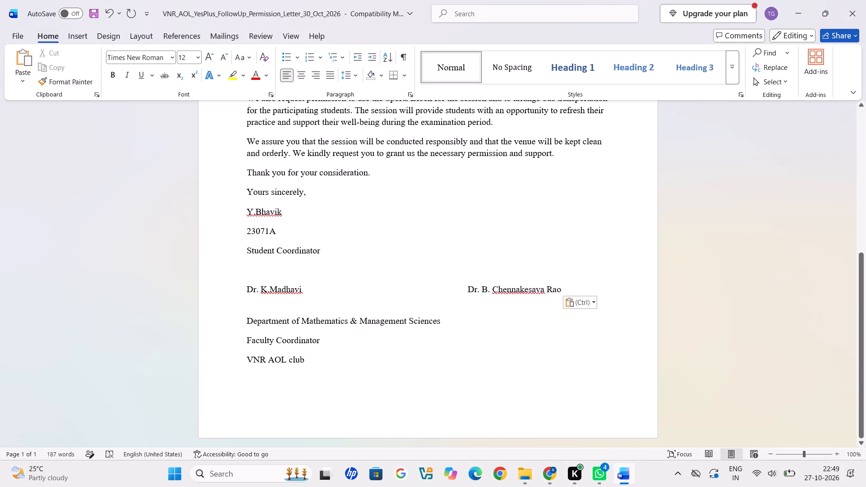
Remove the blank line and trailing gap after the principal's name, and trim the spacing just before the name.
{"action": "left_click", "coordinate": [271, 312]}
{"action": "key", "text": "BackSpace"}
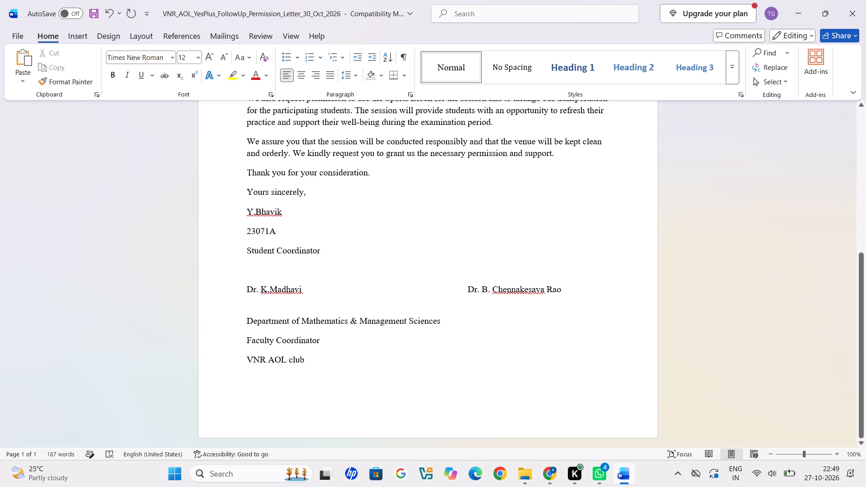
{"action": "key", "text": "BackSpace"}
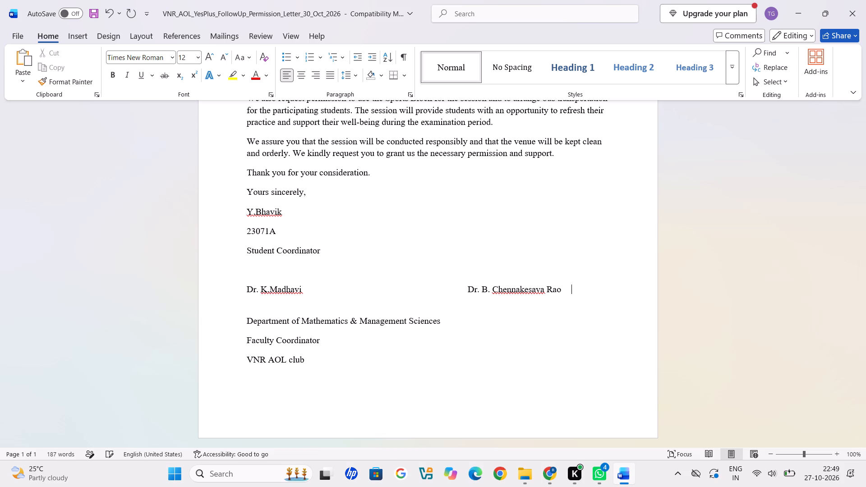
{"action": "key", "text": "BackSpace"}
{"action": "left_click", "coordinate": [466, 293]}
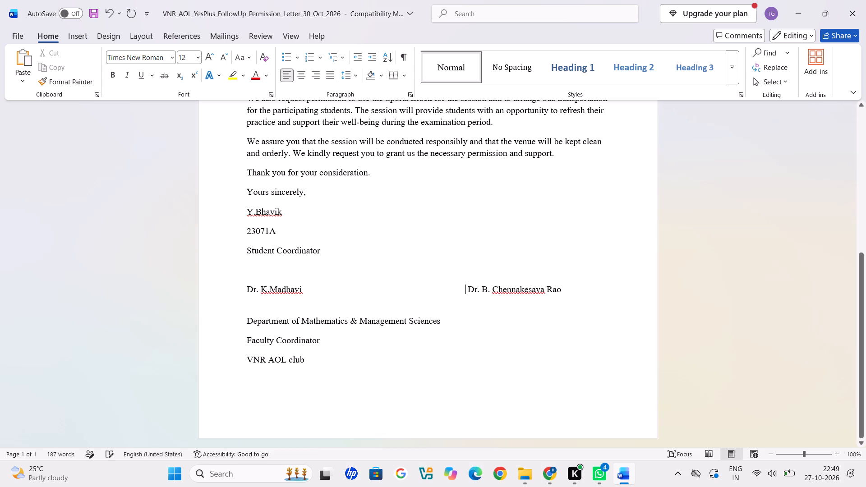
{"action": "key", "text": "BackSpace"}
{"action": "key", "text": "BackSpace"}
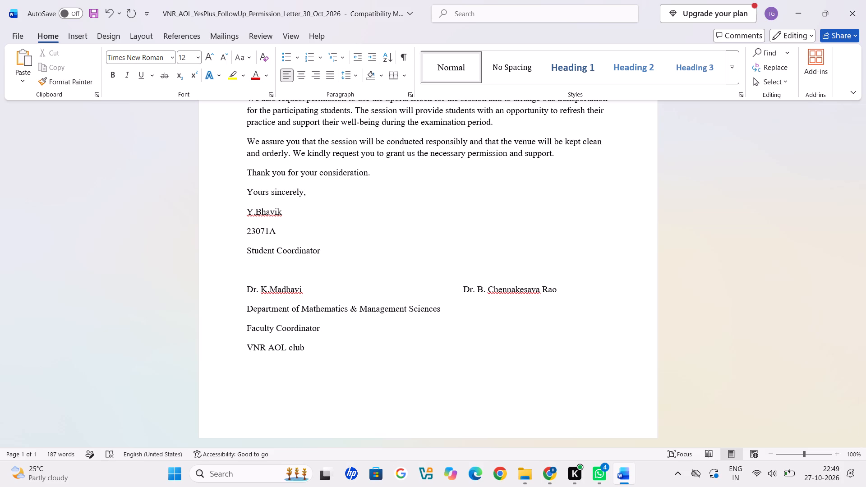
Add the principal's title beneath the principal's name, on the Department of Mathematics & Management Sciences line, clearing the misspelled ending back to "Pri".
{"action": "left_click", "coordinate": [465, 303]}
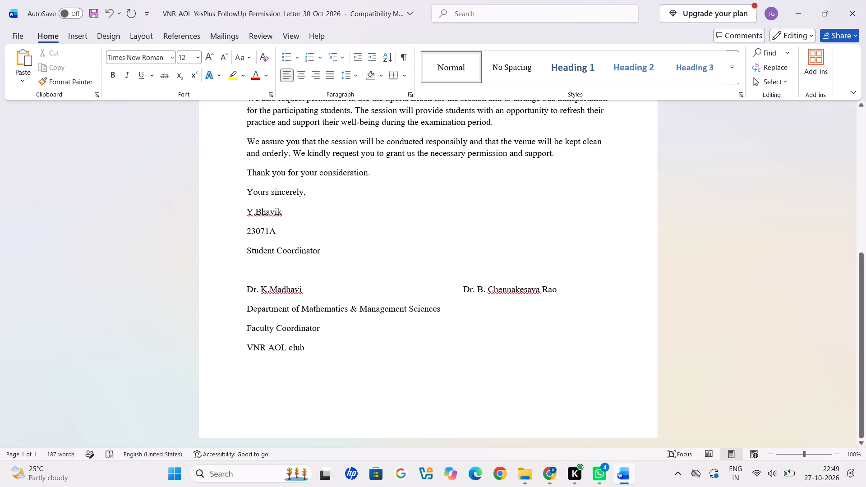
{"action": "key", "text": "p"}
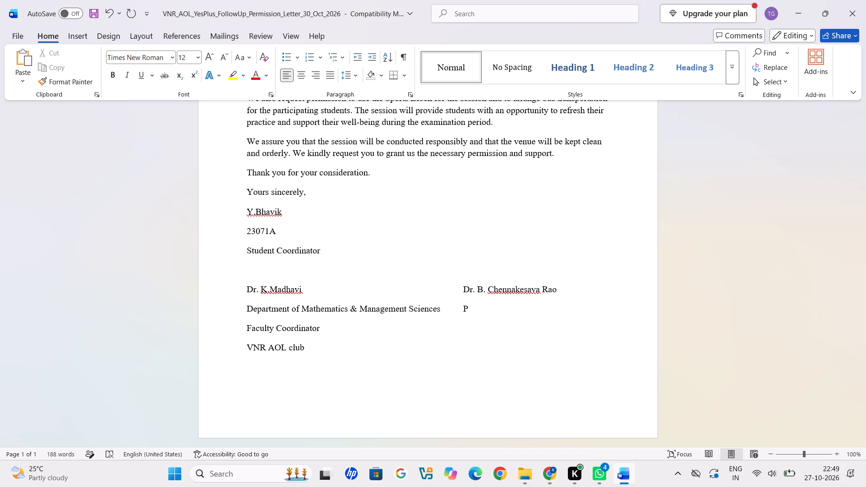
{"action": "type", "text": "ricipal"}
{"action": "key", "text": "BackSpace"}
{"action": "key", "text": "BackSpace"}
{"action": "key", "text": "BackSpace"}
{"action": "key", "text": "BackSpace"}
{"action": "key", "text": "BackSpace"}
Complete the title line beneath the principal's name as "Principal VNRVJIET".
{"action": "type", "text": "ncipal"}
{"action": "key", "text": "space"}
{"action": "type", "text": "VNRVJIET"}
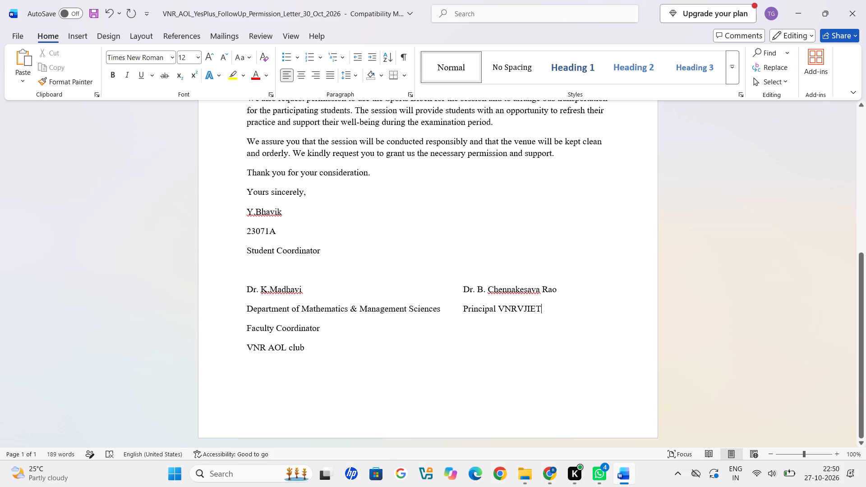
Place the text cursor at the end of the student coordinator's incomplete roll number, above the Student Coordinator line.
{"action": "left_click", "coordinate": [282, 231]}
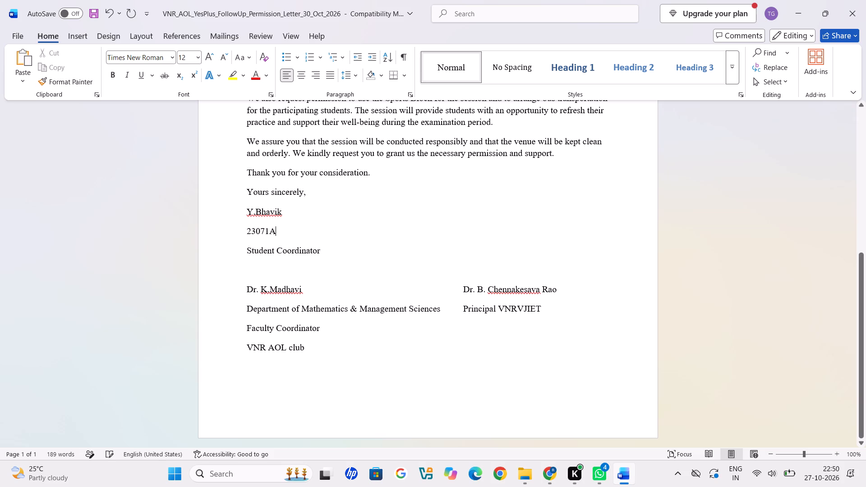
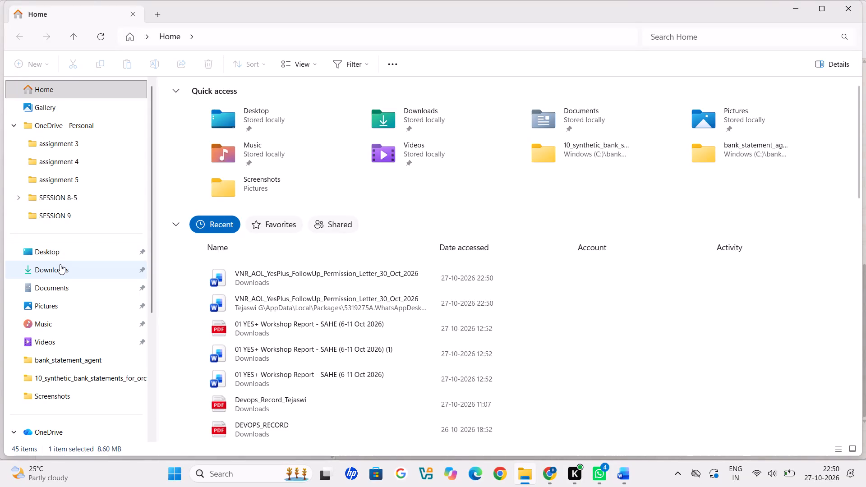
Open the Word document VNR_AOL_YesPlus_FollowUp_Permission_Letter_30_Oct_2026 from the Downloads folder.
{"action": "left_click", "coordinate": [60, 264]}
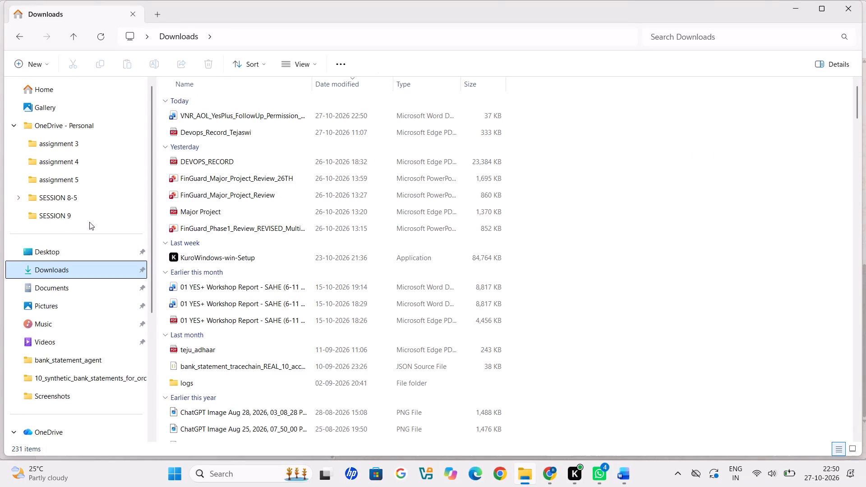
{"action": "double_click", "coordinate": [245, 115]}
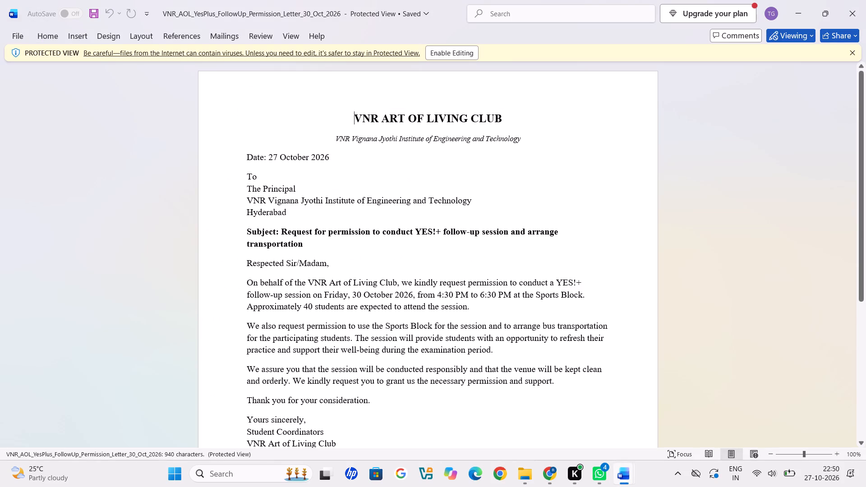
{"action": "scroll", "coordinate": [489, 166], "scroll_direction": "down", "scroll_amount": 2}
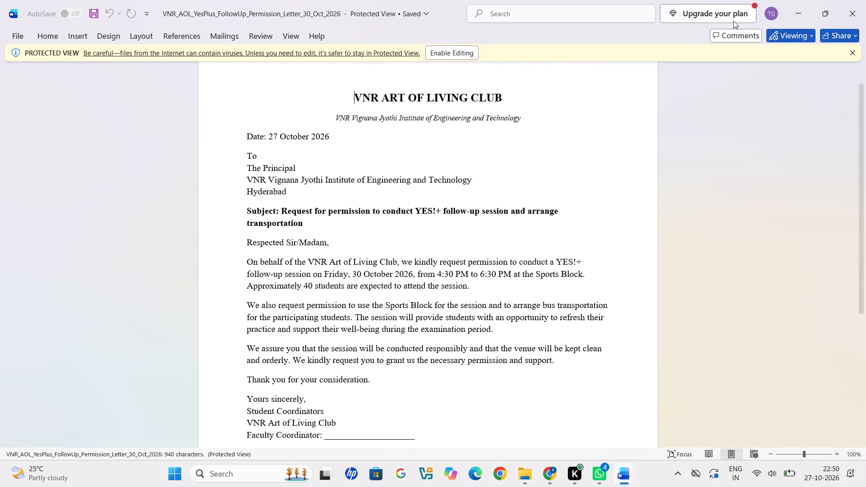
Close the Protected View copy of the YES!+ follow-up permission letter, keeping the edited letter open.
{"action": "left_click", "coordinate": [851, 9]}
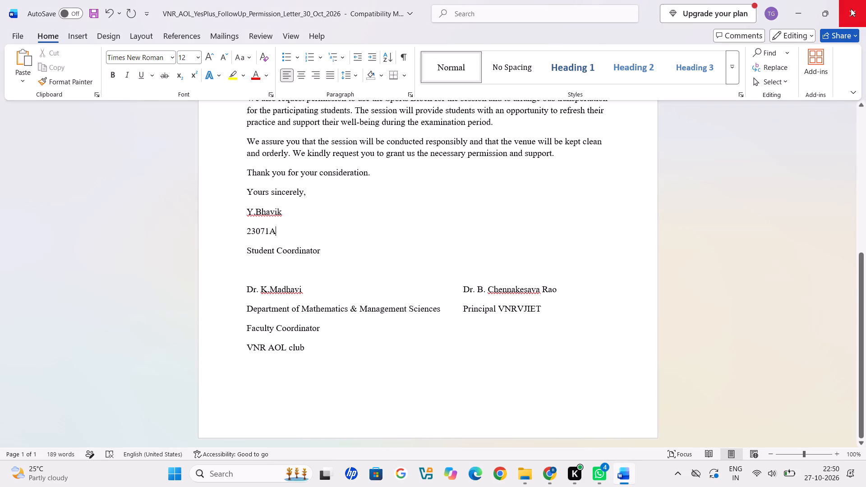
Switch to File Explorer and refresh the Downloads folder listing that holds the permission letter.
{"action": "left_click", "coordinate": [523, 476]}
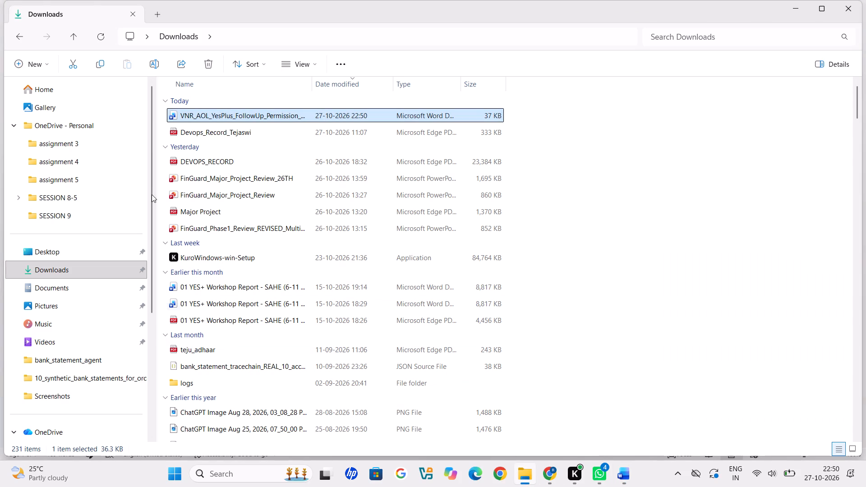
{"action": "left_click", "coordinate": [101, 38]}
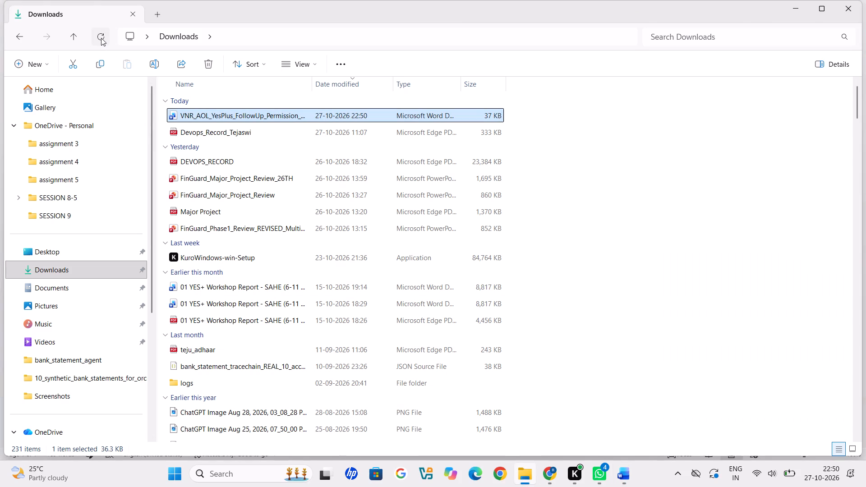
{"action": "double_click", "coordinate": [101, 38]}
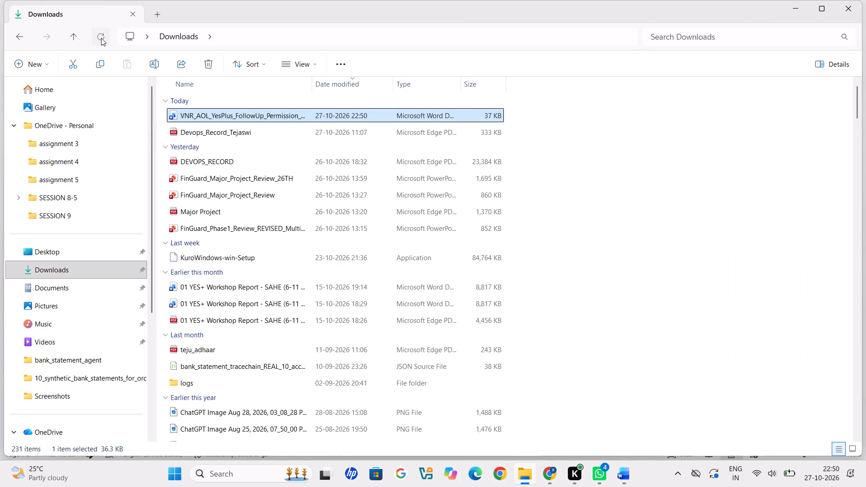
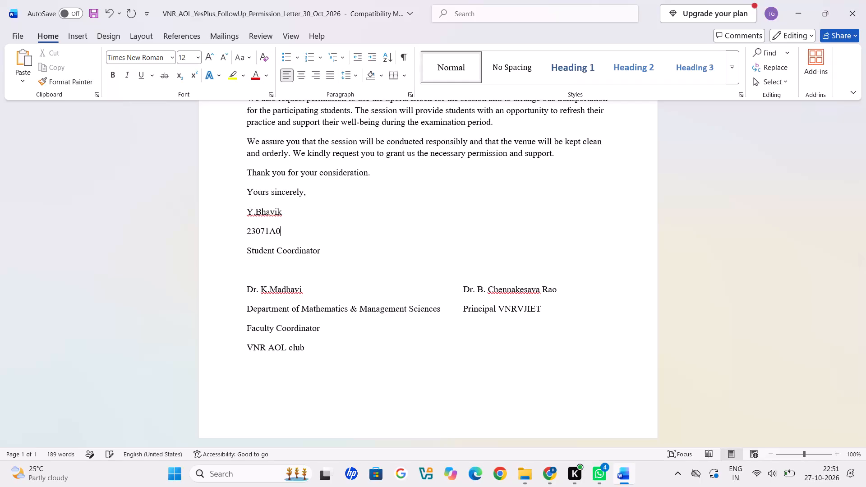
Complete the student coordinator's roll number on the line between the coordinator's name and the Student Coordinator title.
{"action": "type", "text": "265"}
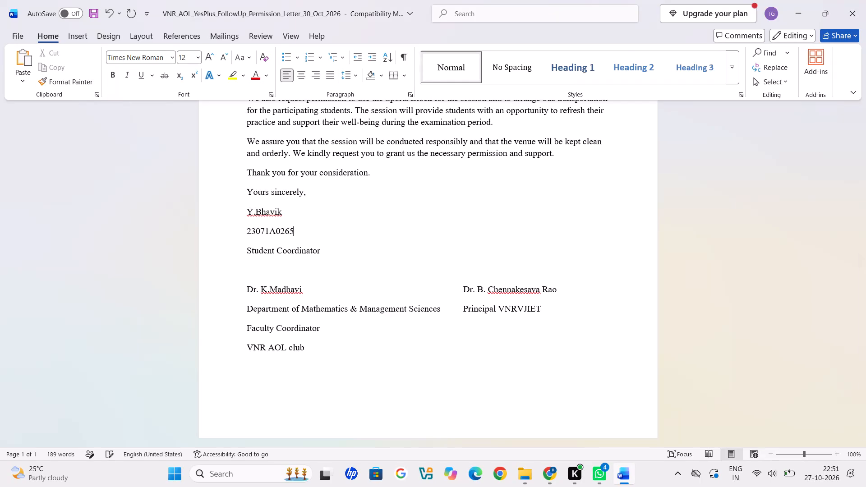
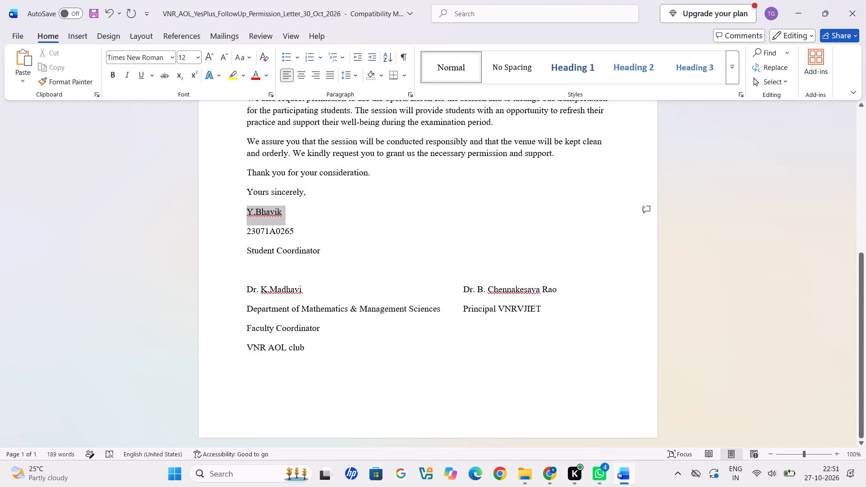
Make the student coordinator's name and the roll number beneath it bold in the signature block.
{"action": "left_click", "coordinate": [253, 195]}
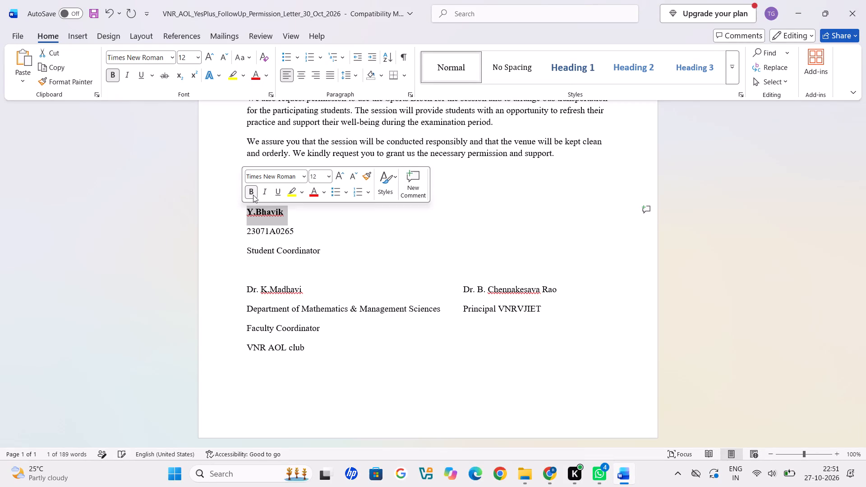
{"action": "left_click_drag", "start_coordinate": [296, 228], "coordinate": [246, 232]}
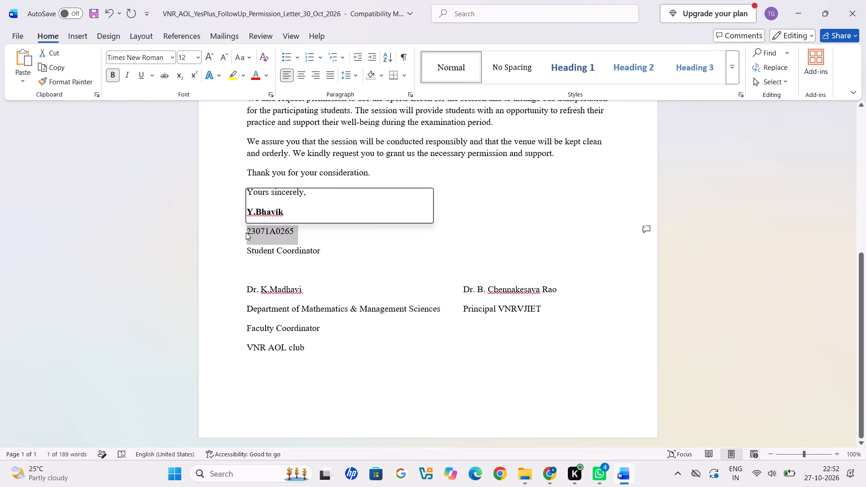
{"action": "left_click", "coordinate": [254, 213]}
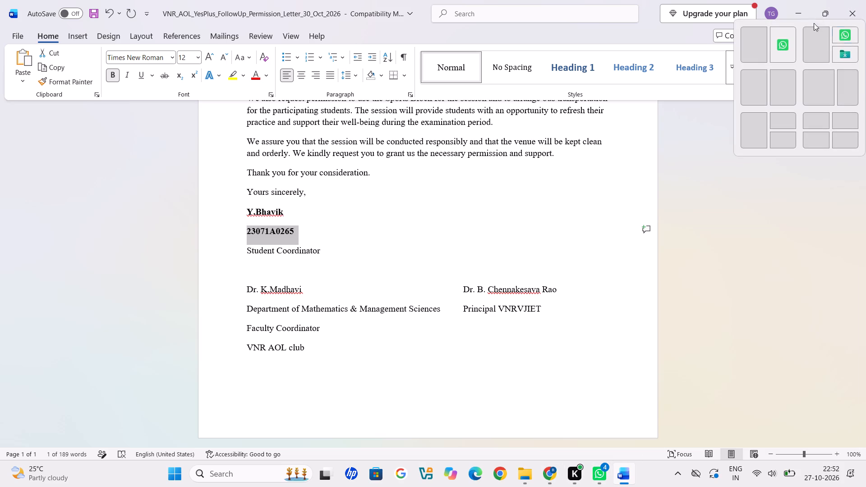
Place the WhatsApp window with the earlier PDF letter side by side with the Word letter.
{"action": "left_click", "coordinate": [783, 47]}
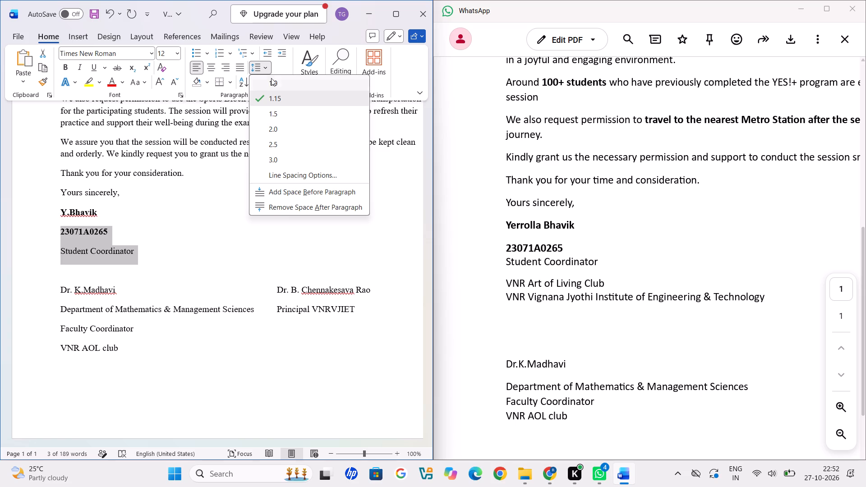
{"action": "left_click", "coordinate": [273, 84]}
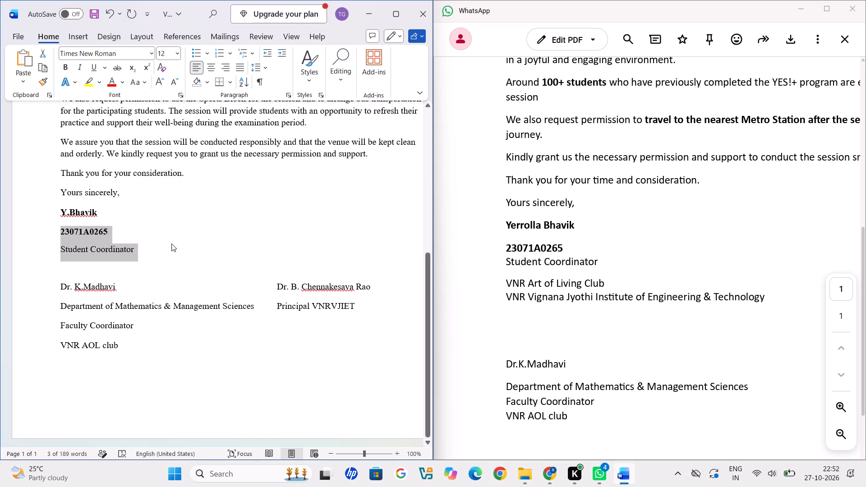
Add the line "VNR Art of Living Club" beneath Student Coordinator and start a new line after it.
{"action": "left_click", "coordinate": [171, 245]}
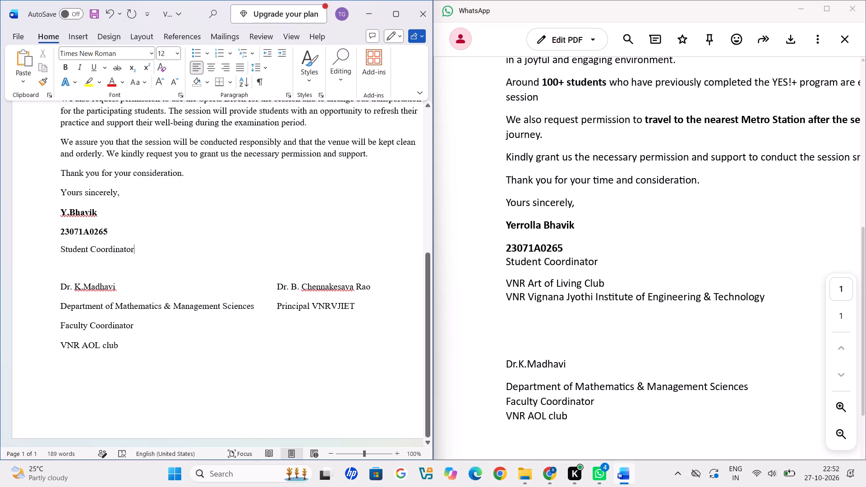
{"action": "key", "text": "Return"}
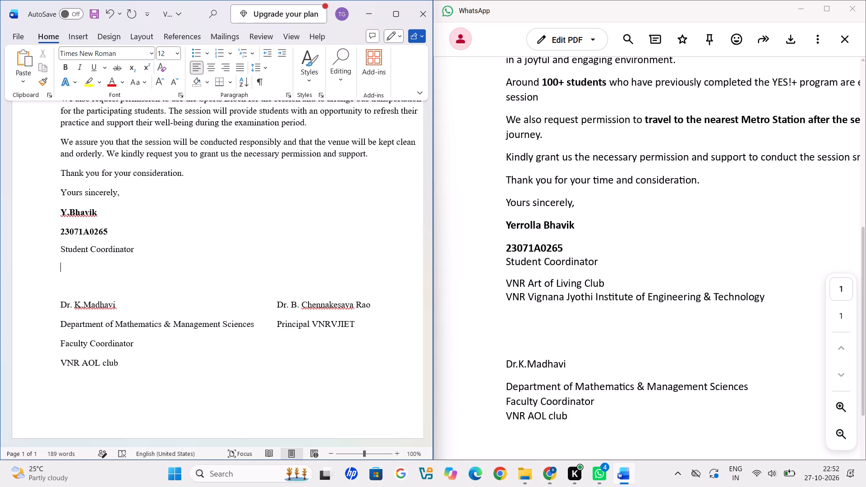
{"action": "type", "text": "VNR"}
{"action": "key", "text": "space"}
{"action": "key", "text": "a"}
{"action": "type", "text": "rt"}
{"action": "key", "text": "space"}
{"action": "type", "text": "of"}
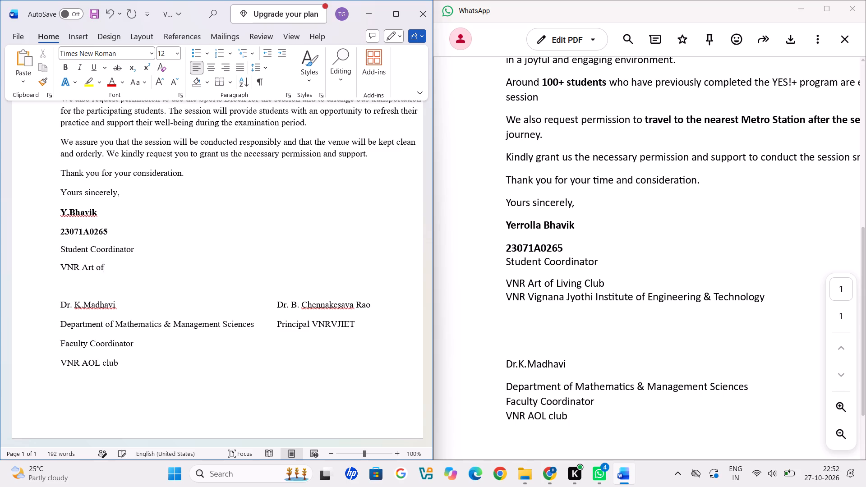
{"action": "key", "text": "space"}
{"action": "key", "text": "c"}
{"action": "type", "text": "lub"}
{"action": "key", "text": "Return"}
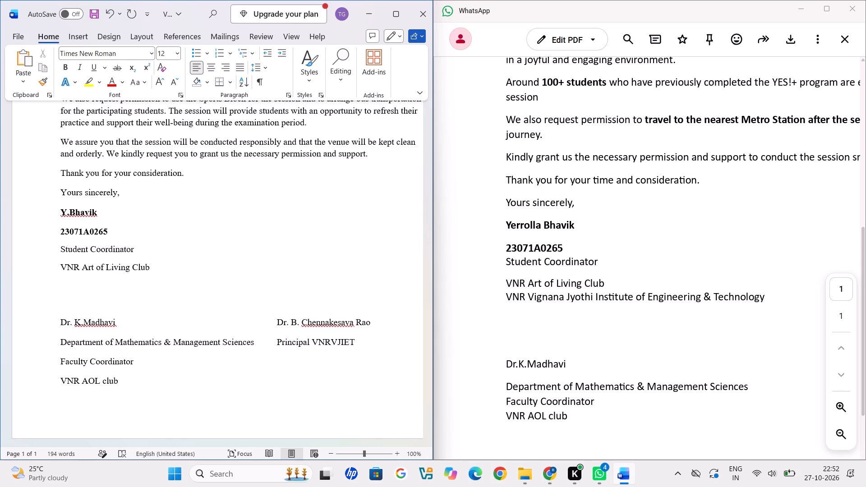
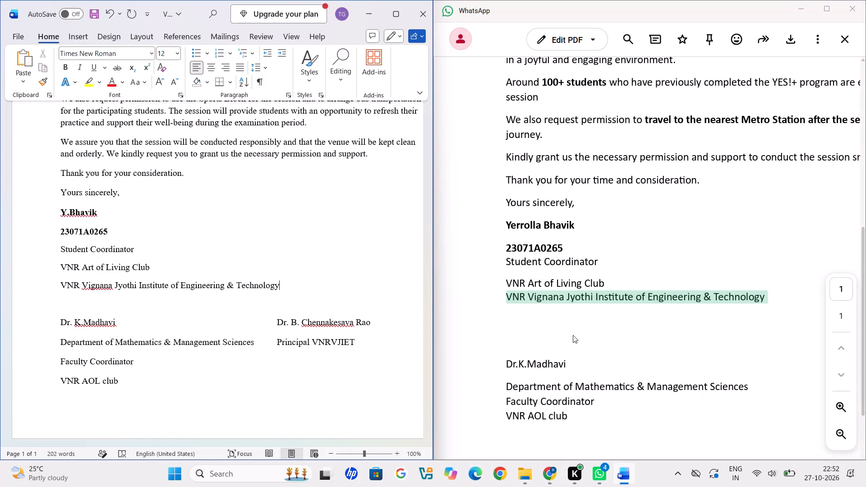
Make the faculty coordinator's name and the principal's name bold in the letter's signature block.
{"action": "scroll", "coordinate": [573, 335], "scroll_direction": "down", "scroll_amount": 1}
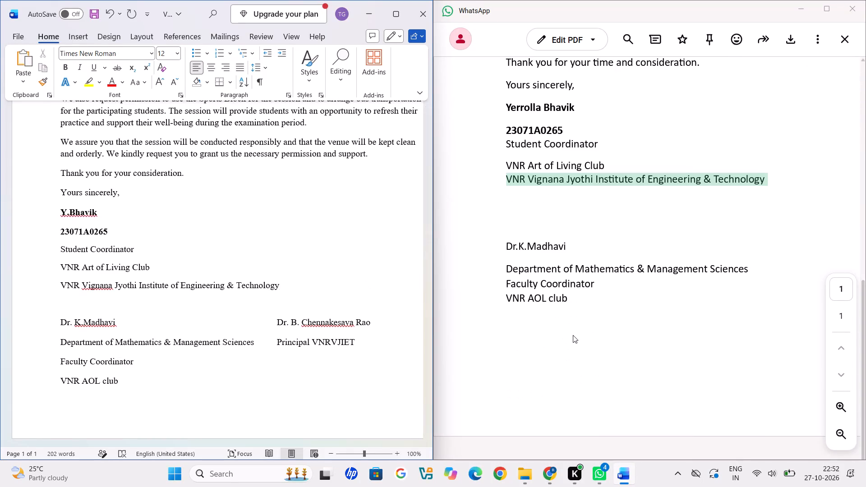
{"action": "scroll", "coordinate": [573, 335], "scroll_direction": "down", "scroll_amount": 1}
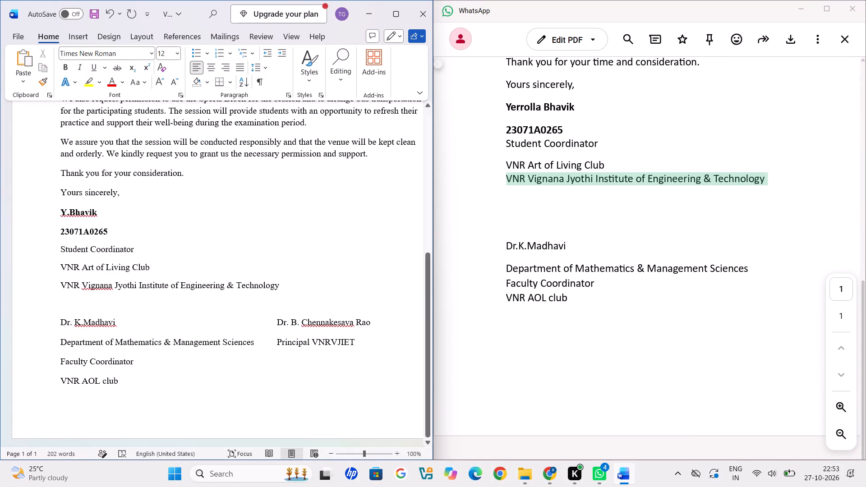
{"action": "left_click_drag", "start_coordinate": [128, 324], "coordinate": [88, 322]}
{"action": "left_click_drag", "start_coordinate": [88, 322], "coordinate": [60, 317]}
{"action": "left_click", "coordinate": [69, 299]}
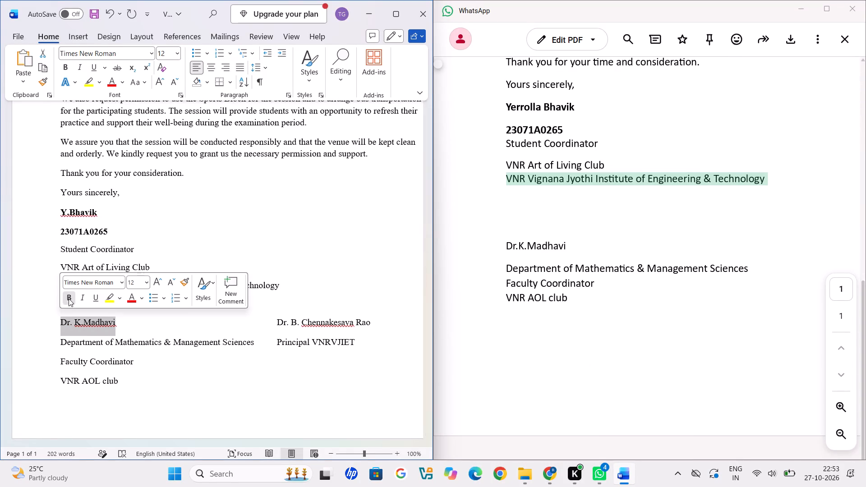
{"action": "left_click", "coordinate": [203, 398]}
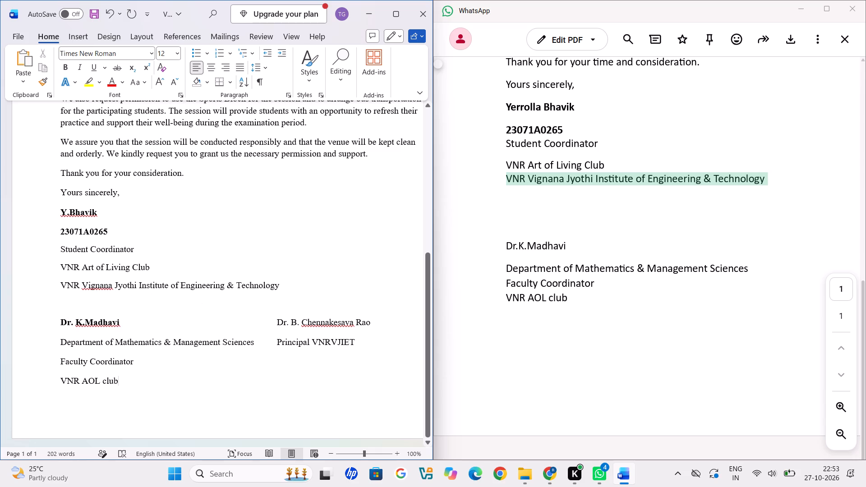
{"action": "left_click_drag", "start_coordinate": [388, 324], "coordinate": [284, 320]}
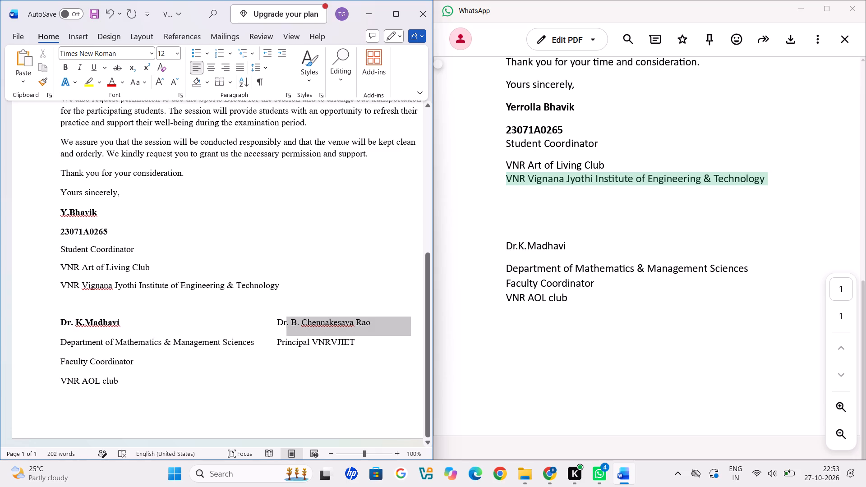
{"action": "left_click_drag", "start_coordinate": [284, 320], "coordinate": [277, 321]}
{"action": "left_click", "coordinate": [284, 303]}
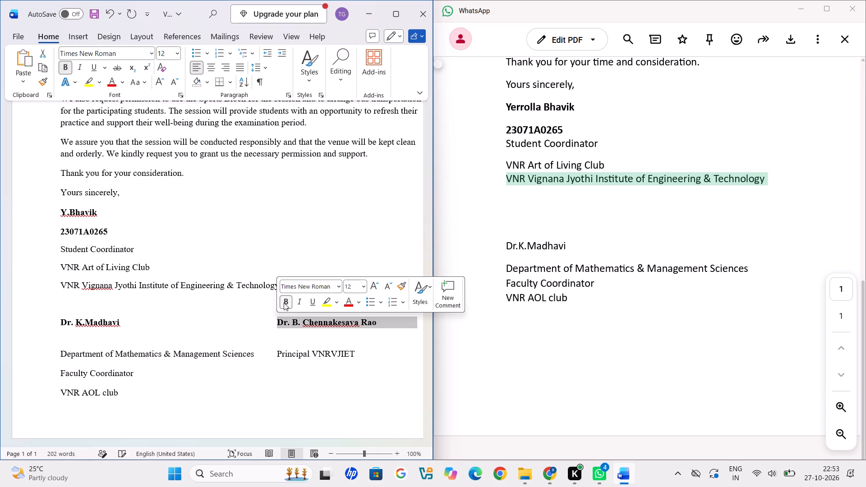
{"action": "left_click", "coordinate": [277, 325]}
{"action": "key", "text": "BackSpace"}
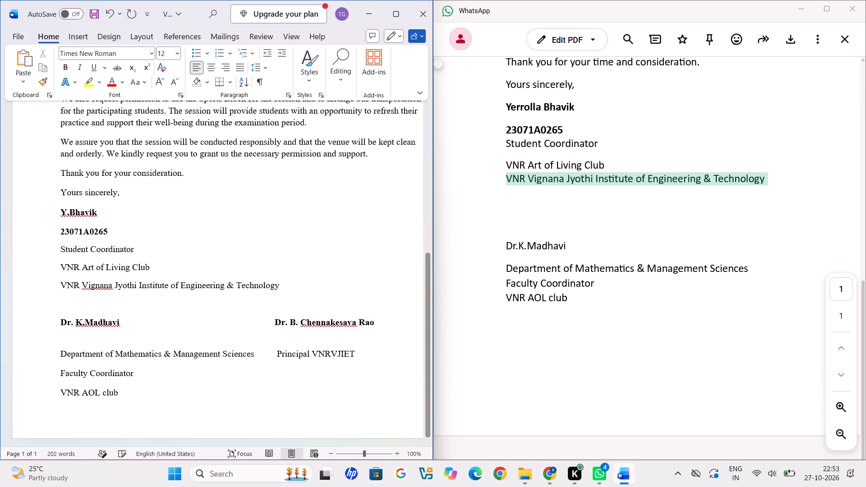
{"action": "key", "text": "BackSpace"}
{"action": "key", "text": "BackSpace"}
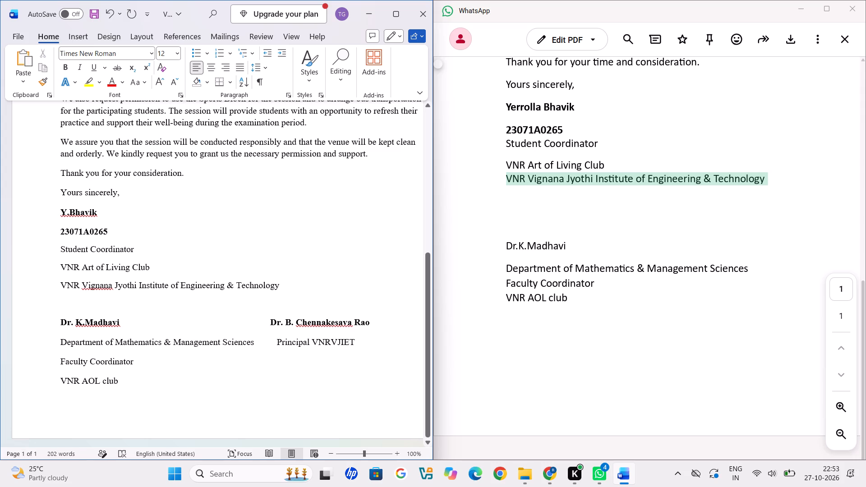
{"action": "left_click", "coordinate": [277, 340]}
{"action": "key", "text": "BackSpace"}
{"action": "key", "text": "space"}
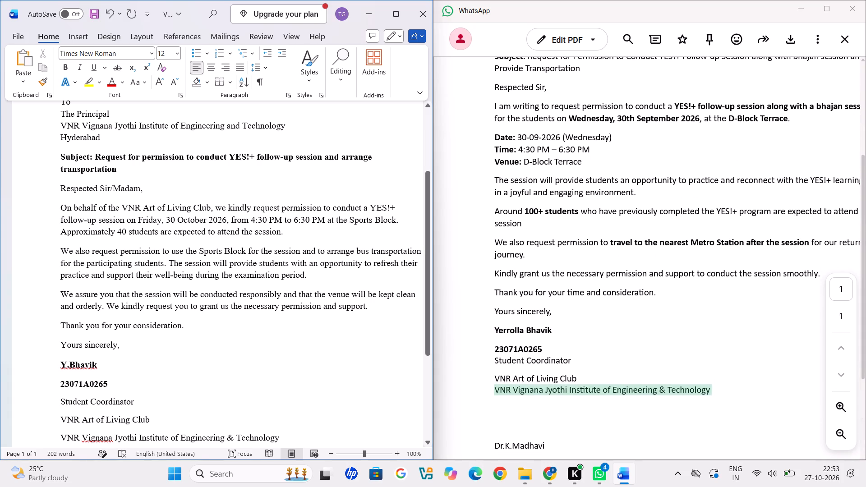
Bold the session date "Friday, 30 October 2026" and the time "4:30 PM to 6:30 PM" in the first body paragraph.
{"action": "left_click_drag", "start_coordinate": [138, 220], "coordinate": [167, 217]}
{"action": "left_click_drag", "start_coordinate": [167, 217], "coordinate": [235, 218]}
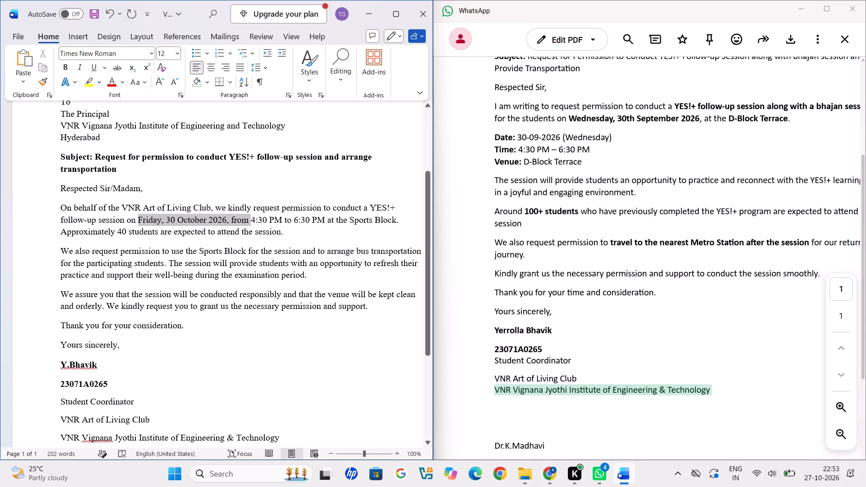
{"action": "left_click_drag", "start_coordinate": [235, 218], "coordinate": [229, 221]}
{"action": "left_click_drag", "start_coordinate": [229, 221], "coordinate": [226, 222]}
{"action": "left_click_drag", "start_coordinate": [226, 222], "coordinate": [226, 222]}
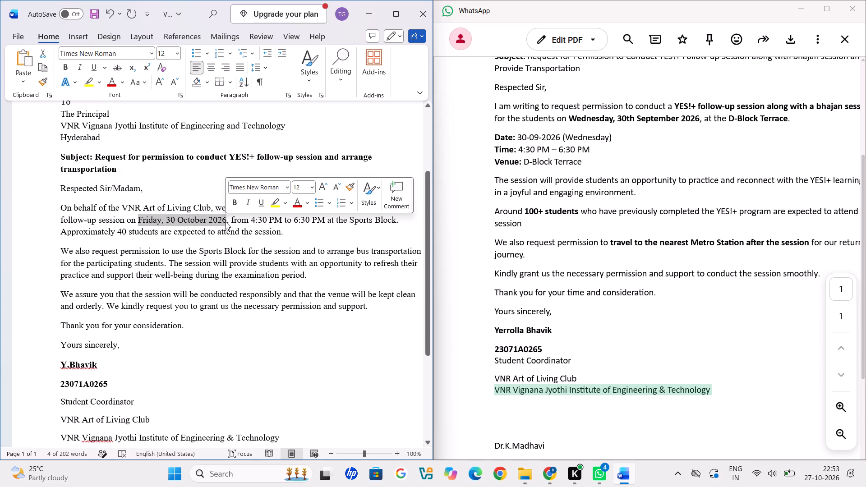
{"action": "left_click", "coordinate": [235, 202]}
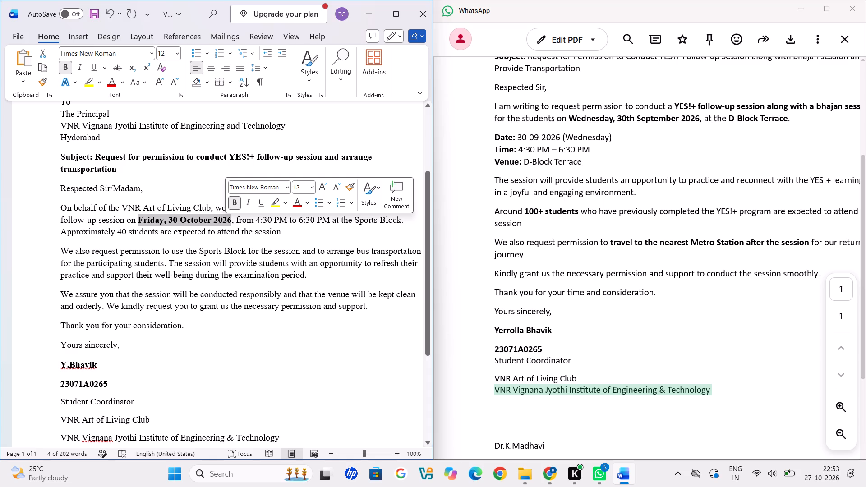
{"action": "left_click_drag", "start_coordinate": [256, 219], "coordinate": [326, 219]}
{"action": "left_click", "coordinate": [336, 199]}
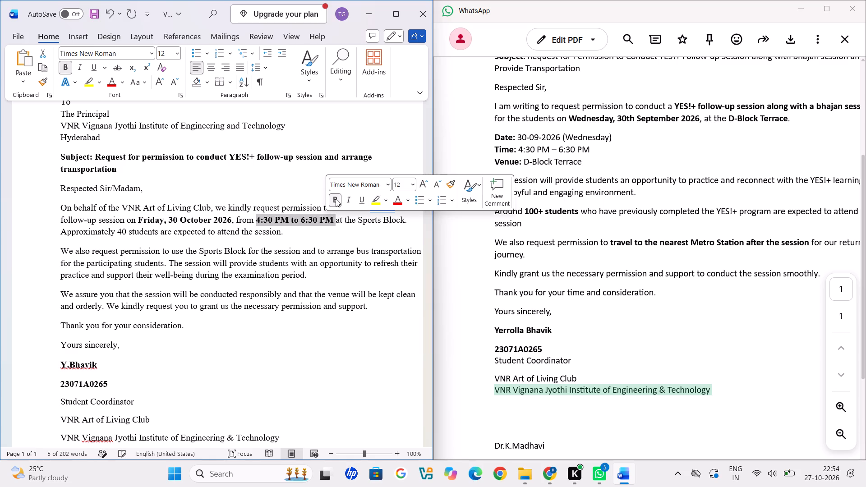
{"action": "left_click", "coordinate": [304, 243]}
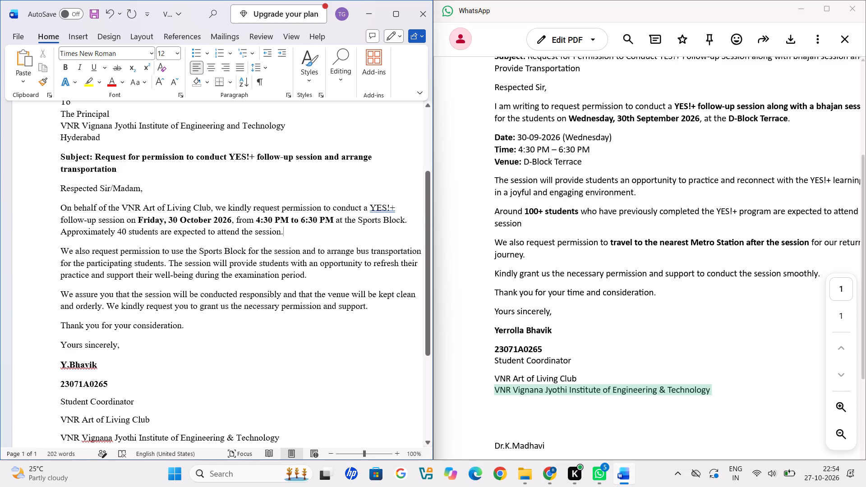
Delete the "VNR Vignana Jyothi Institute of Engineering & Technology" line beneath "VNR Art of Living Club" in the student coordinator's signature.
{"action": "scroll", "coordinate": [137, 307], "scroll_direction": "down", "scroll_amount": 2}
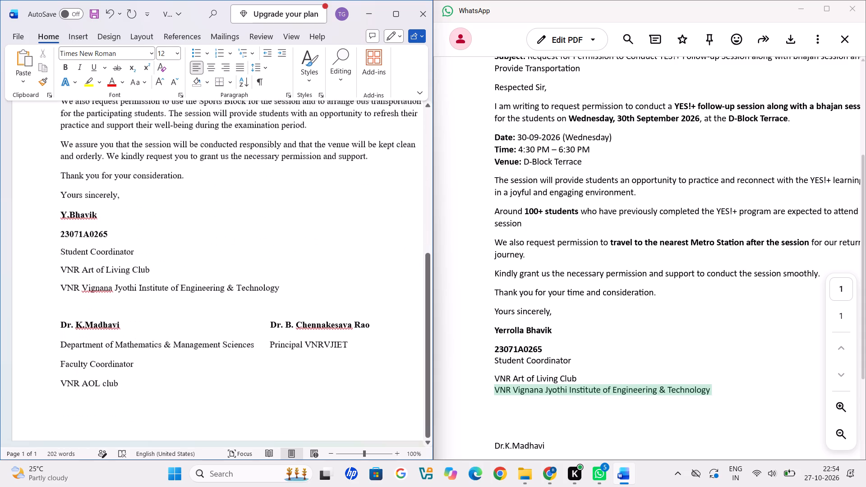
{"action": "scroll", "coordinate": [137, 307], "scroll_direction": "down", "scroll_amount": 1}
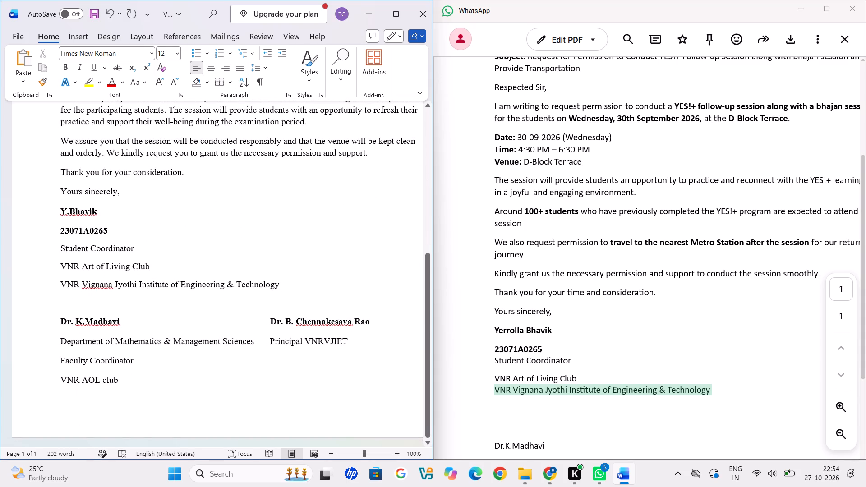
{"action": "left_click_drag", "start_coordinate": [61, 249], "coordinate": [283, 283]}
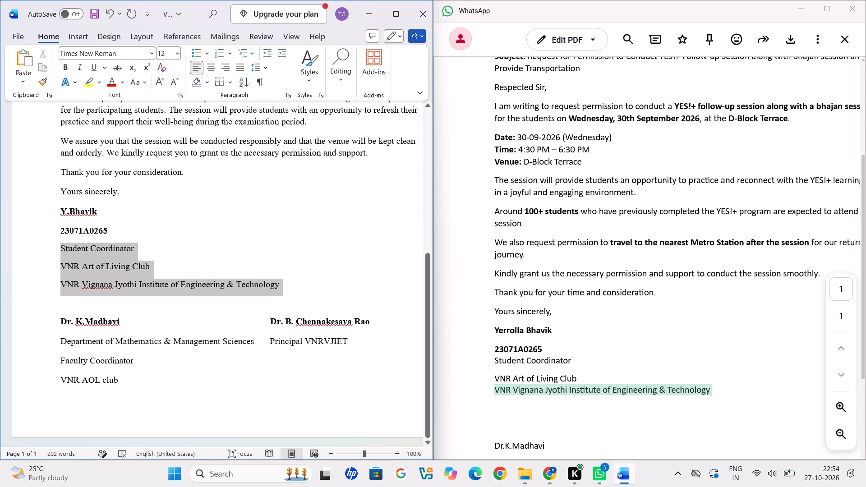
{"action": "left_click_drag", "start_coordinate": [283, 283], "coordinate": [154, 271]}
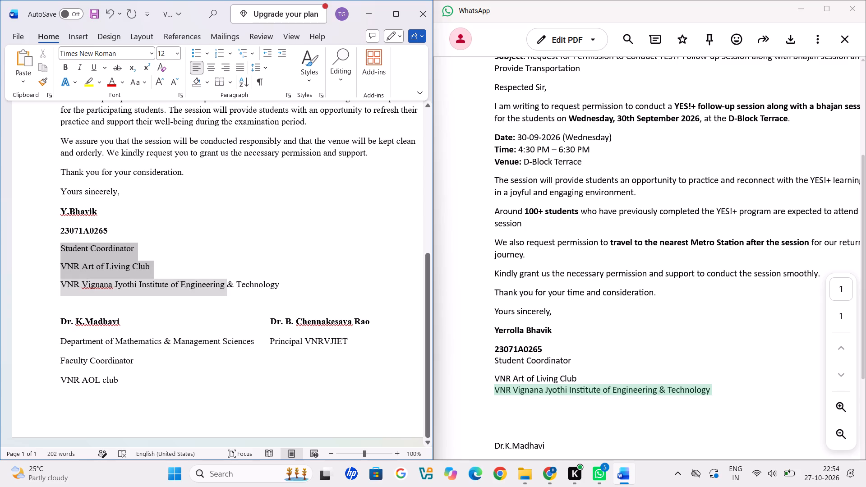
{"action": "left_click_drag", "start_coordinate": [154, 271], "coordinate": [152, 270]}
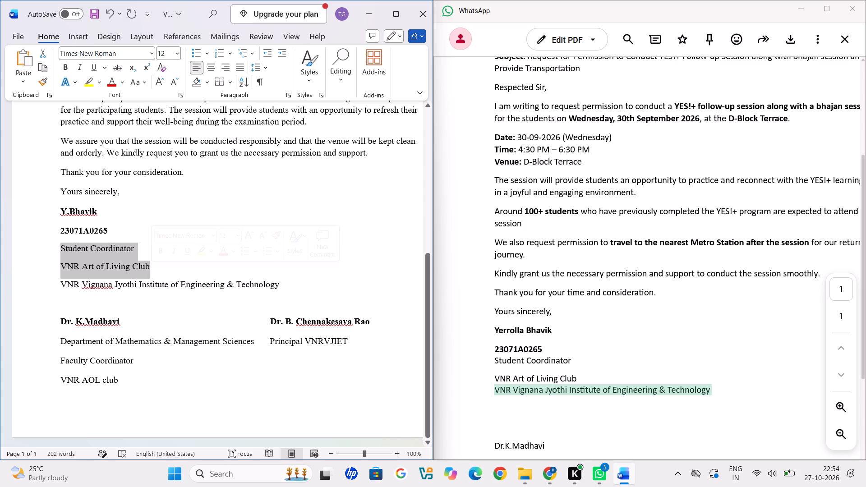
{"action": "left_click", "coordinate": [281, 283]}
{"action": "left_click_drag", "start_coordinate": [281, 283], "coordinate": [93, 294]}
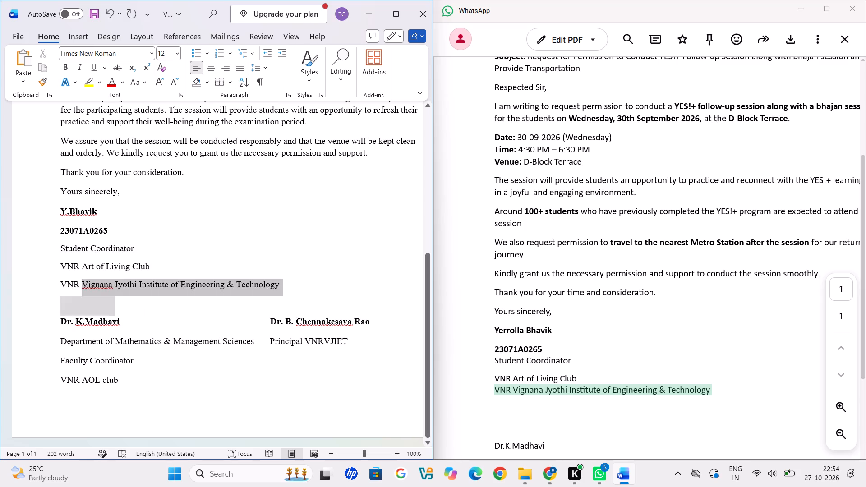
{"action": "left_click_drag", "start_coordinate": [93, 294], "coordinate": [62, 284]}
{"action": "key", "text": "BackSpace"}
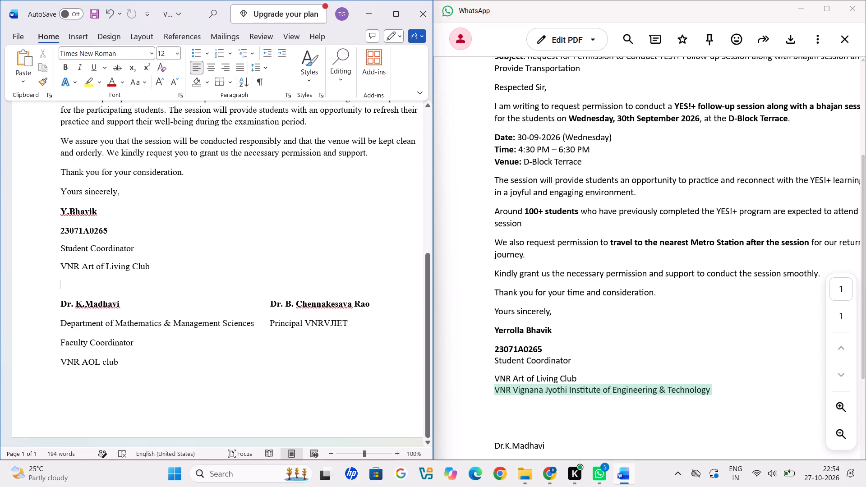
Remove the space after the paragraphs in the student coordinator's signature, from the roll number through "VNR Art of Living Club".
{"action": "left_click", "coordinate": [219, 252]}
{"action": "left_click_drag", "start_coordinate": [155, 263], "coordinate": [55, 255]}
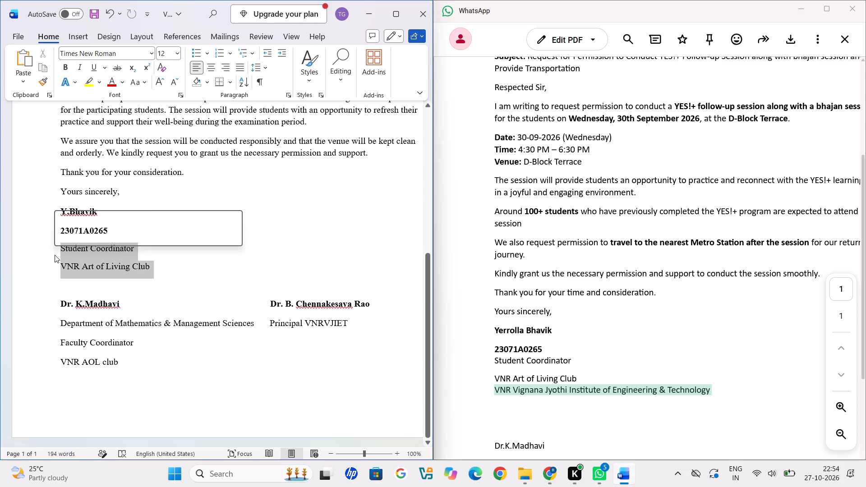
{"action": "left_click", "coordinate": [297, 213]}
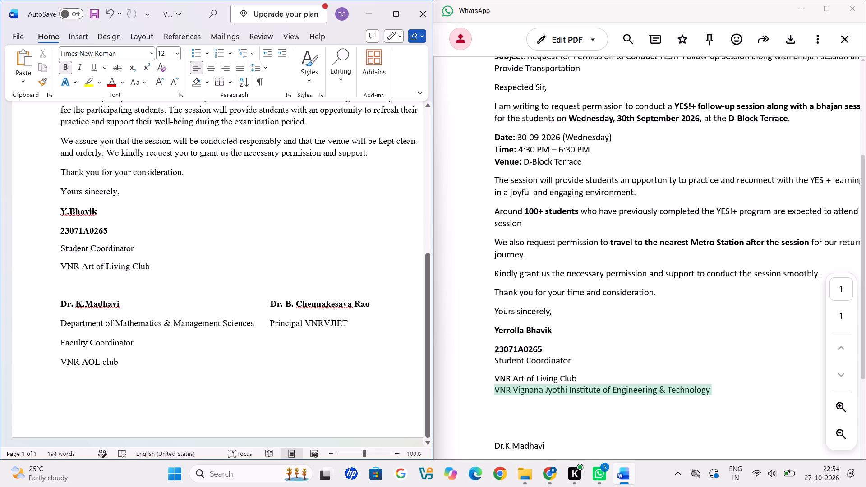
{"action": "left_click_drag", "start_coordinate": [60, 229], "coordinate": [159, 275]}
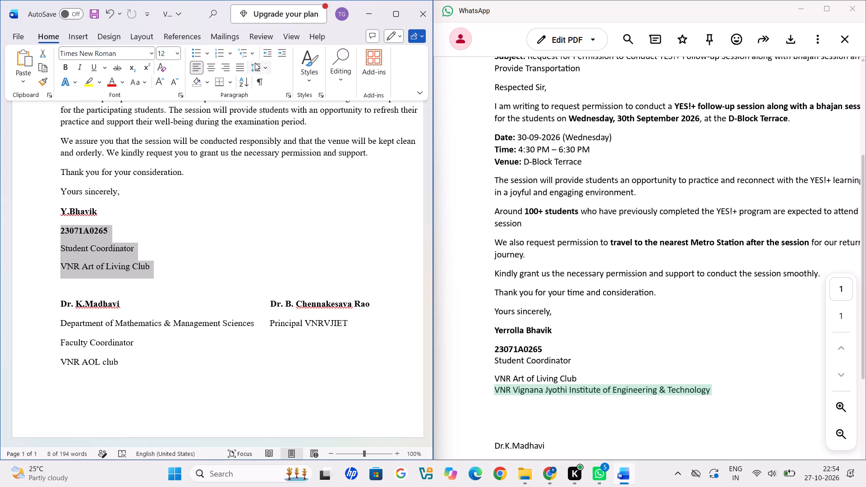
{"action": "left_click", "coordinate": [266, 65]}
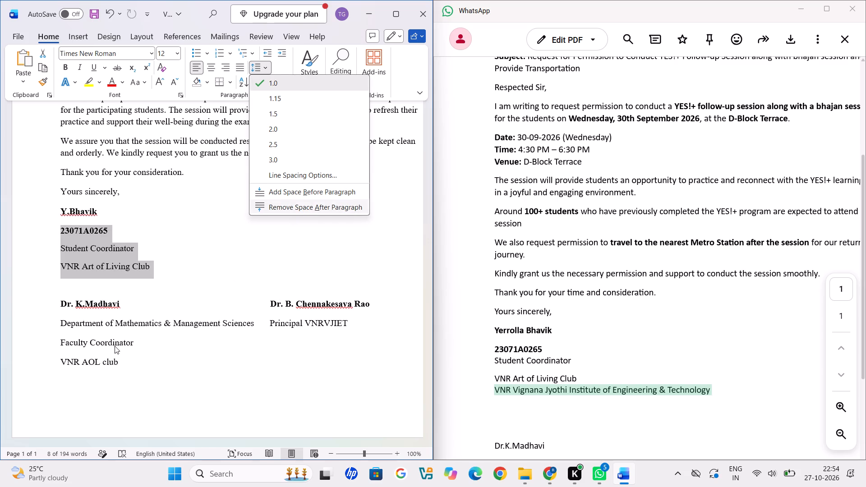
{"action": "left_click", "coordinate": [292, 211]}
{"action": "left_click", "coordinate": [350, 227]}
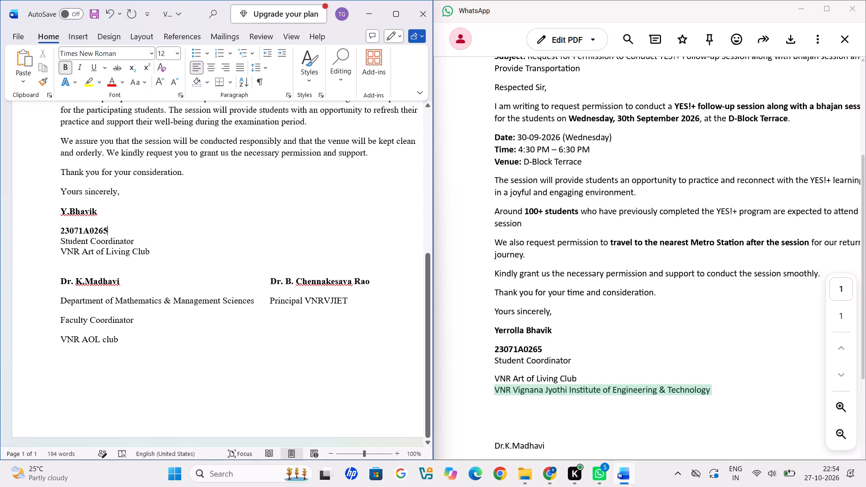
Remove the space after the paragraphs from the Department of Mathematics & Management Sciences line through "VNR AOL club".
{"action": "left_click_drag", "start_coordinate": [57, 298], "coordinate": [128, 336]}
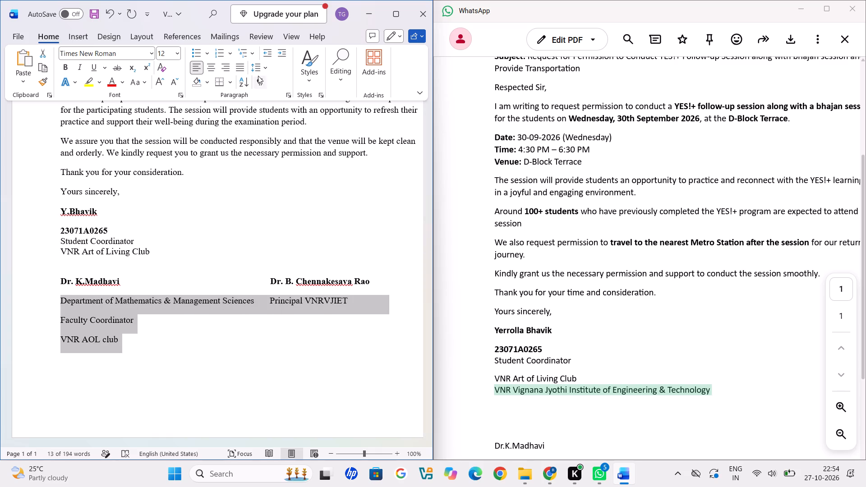
{"action": "left_click", "coordinate": [267, 66]}
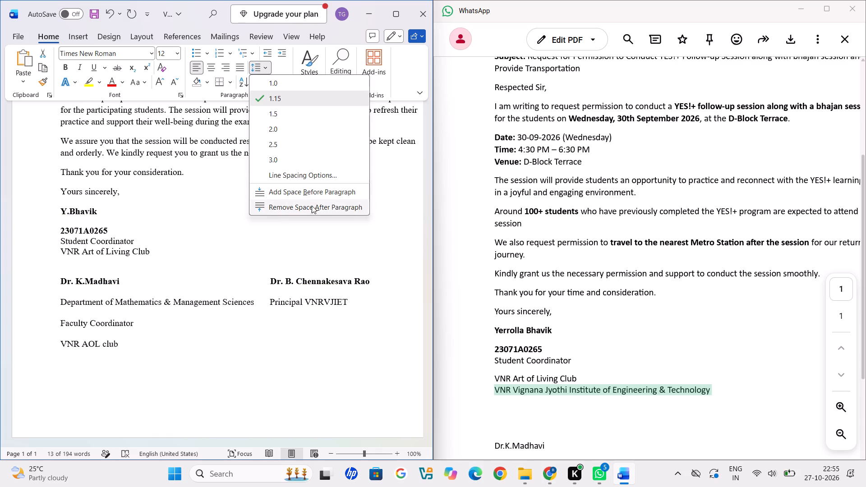
{"action": "left_click", "coordinate": [318, 212]}
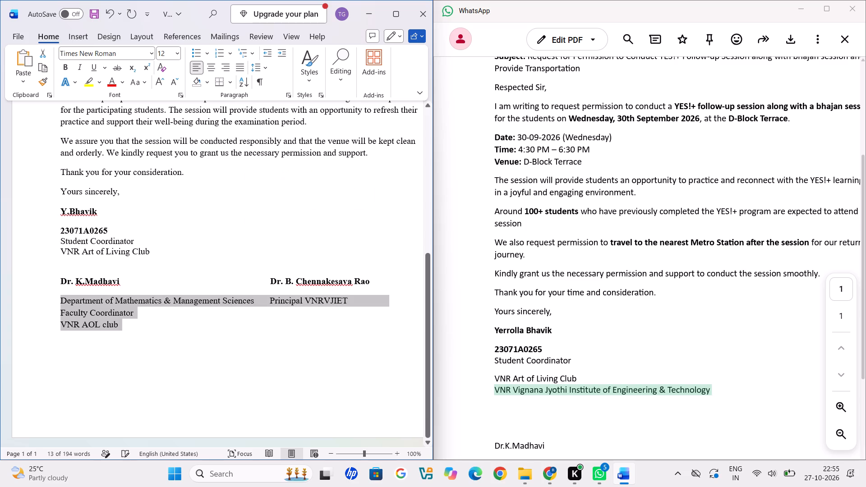
{"action": "left_click", "coordinate": [242, 238]}
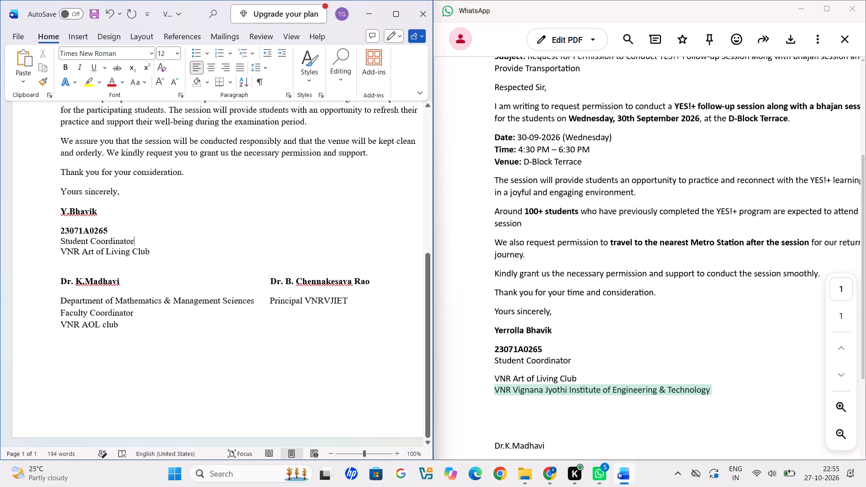
Remove the space after the paragraphs across the student coordinator's whole signature, from the name through "VNR Art of Living Club".
{"action": "left_click_drag", "start_coordinate": [59, 211], "coordinate": [146, 249]}
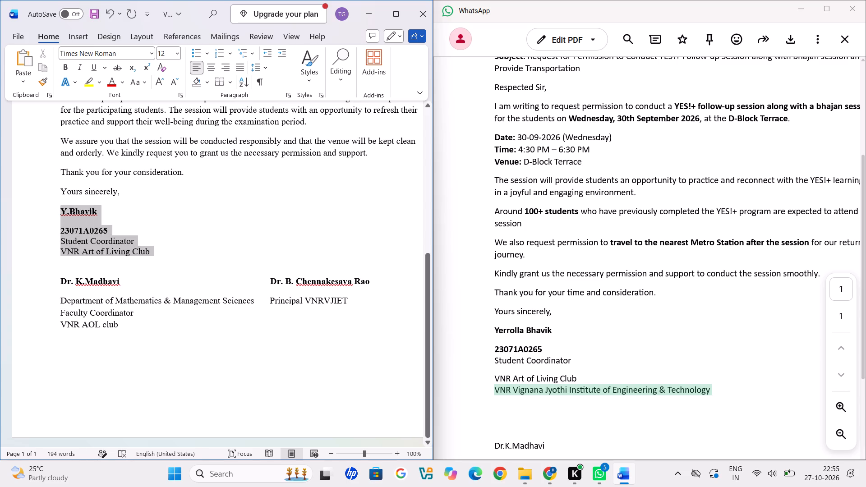
{"action": "left_click_drag", "start_coordinate": [146, 249], "coordinate": [156, 256]}
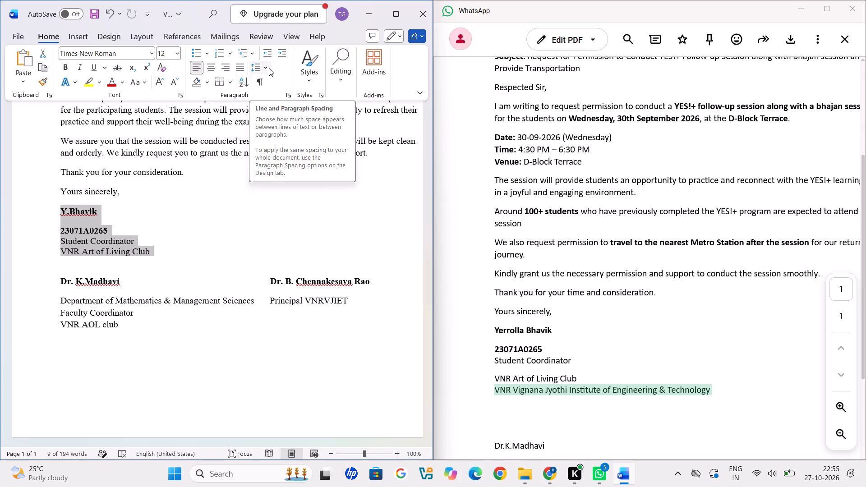
{"action": "left_click", "coordinate": [266, 68]}
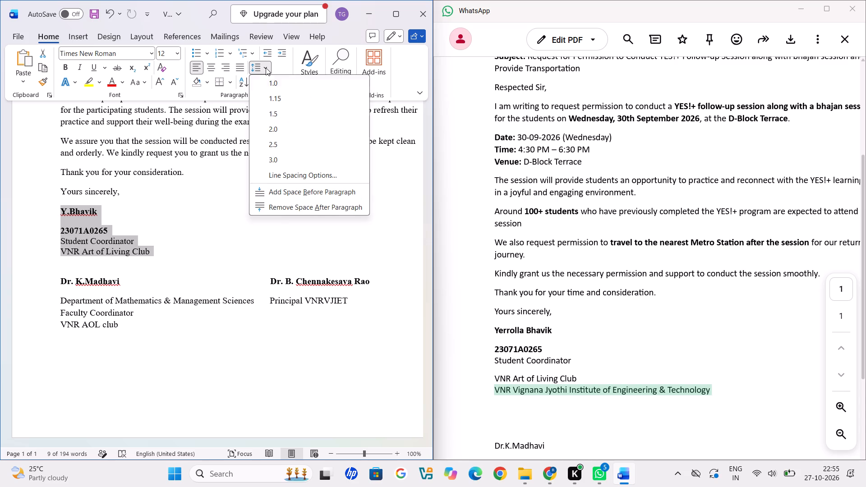
{"action": "left_click", "coordinate": [290, 208]}
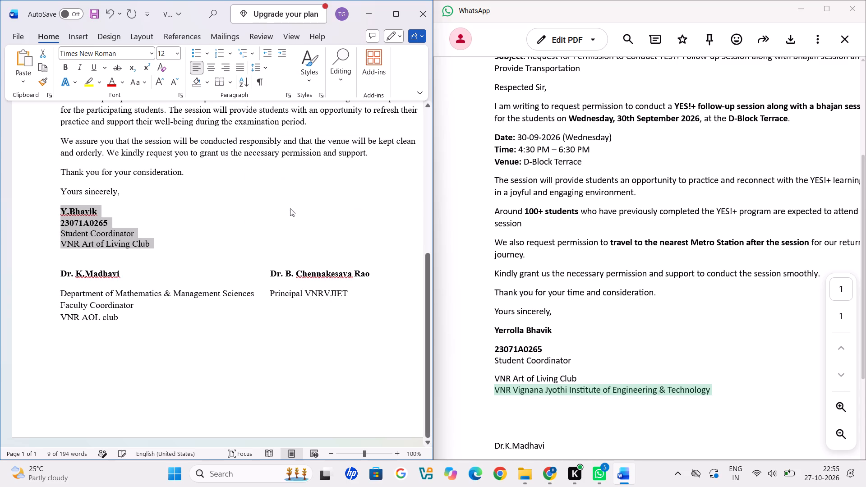
{"action": "left_click", "coordinate": [179, 272]}
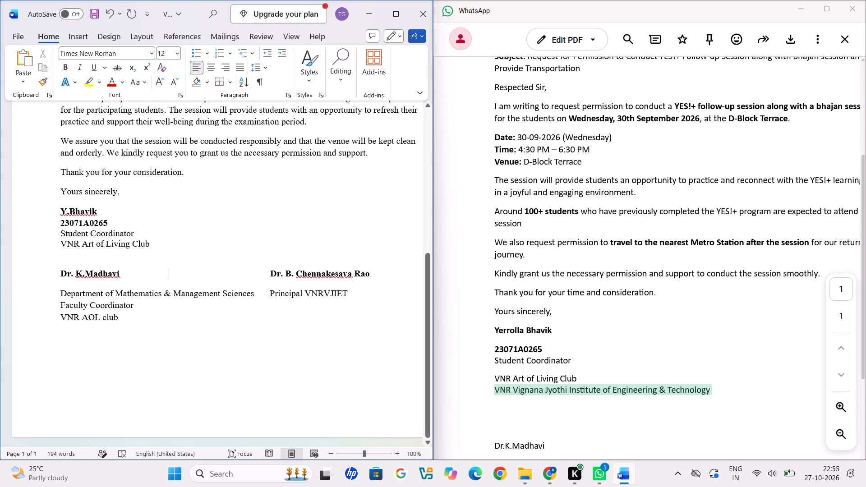
Set line spacing to 1.0 and remove the space after paragraphs for the faculty coordinator and principal block, from the names line through "VNR AOL club".
{"action": "left_click_drag", "start_coordinate": [57, 272], "coordinate": [173, 323]}
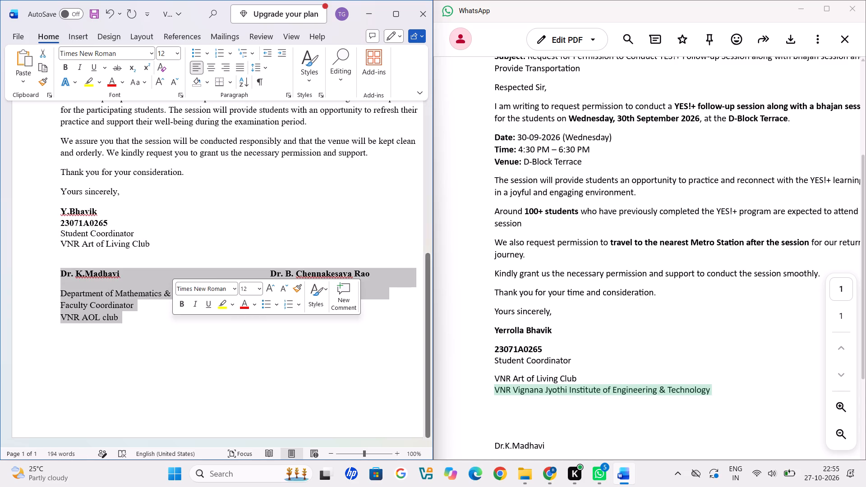
{"action": "left_click", "coordinate": [267, 65]}
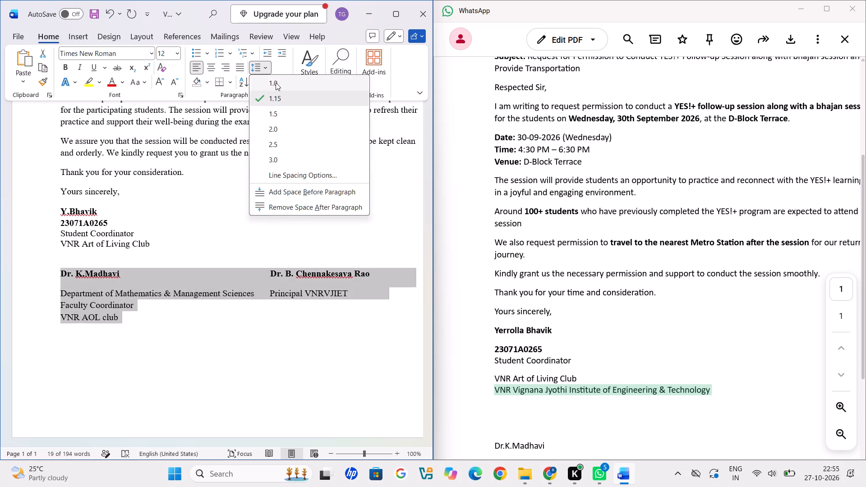
{"action": "left_click", "coordinate": [276, 83]}
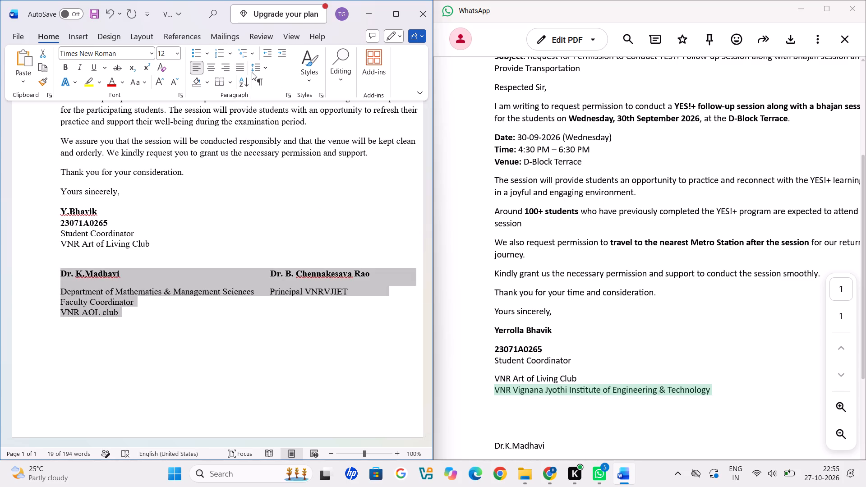
{"action": "left_click", "coordinate": [264, 70]}
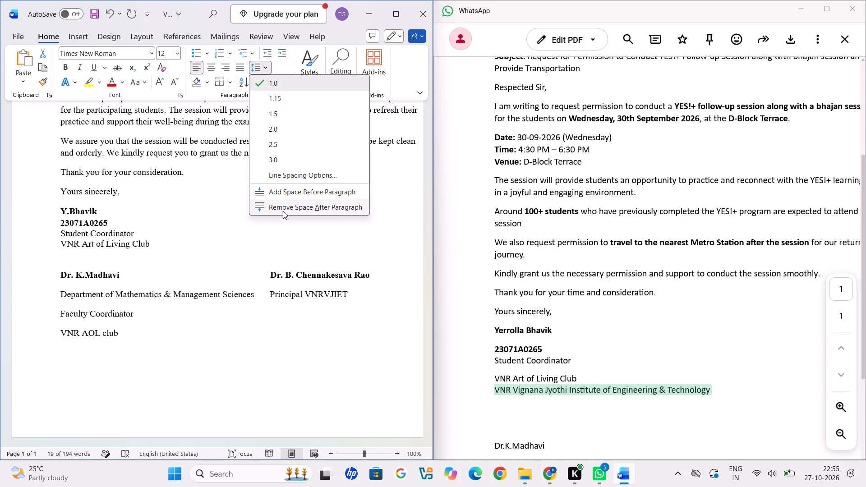
{"action": "left_click", "coordinate": [283, 211]}
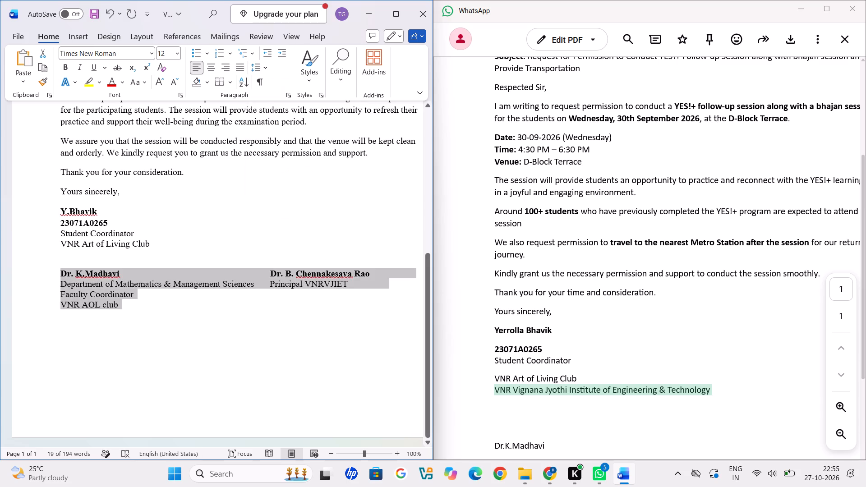
{"action": "left_click", "coordinate": [247, 232]}
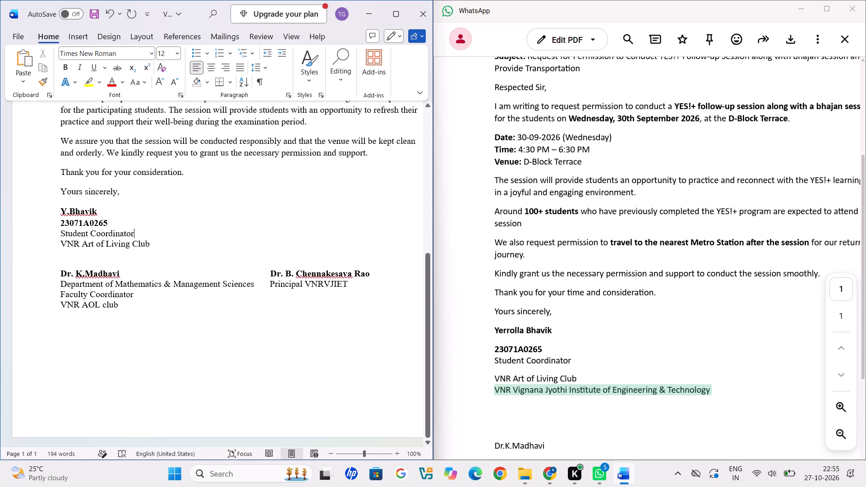
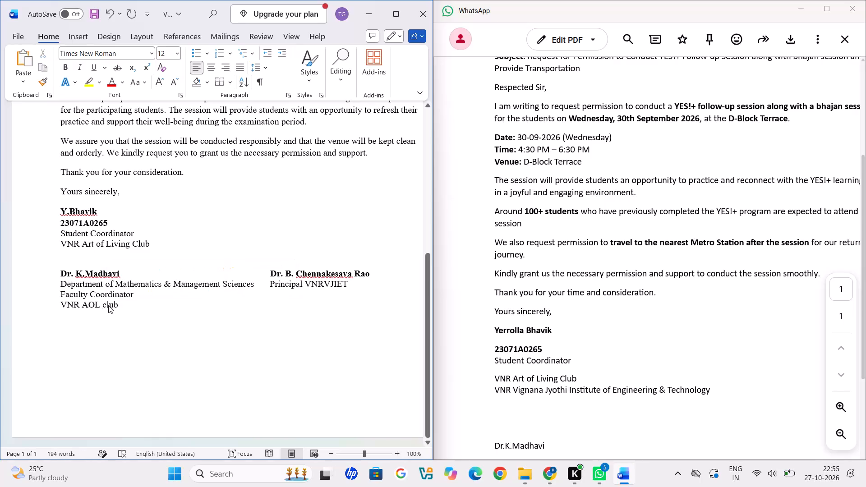
Capitalize the word "Club" in the last line of the faculty coordinator's signature so it reads "VNR AOL Club".
{"action": "key", "text": "Left"}
{"action": "key", "text": "BackSpace"}
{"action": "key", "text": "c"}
Shorten the club name in the student coordinator's signature to "VNR AOL Club".
{"action": "left_click", "coordinate": [131, 246]}
{"action": "key", "text": "BackSpace"}
{"action": "key", "text": "BackSpace"}
{"action": "key", "text": "BackSpace"}
{"action": "key", "text": "BackSpace"}
{"action": "key", "text": "BackSpace"}
{"action": "key", "text": "BackSpace"}
{"action": "key", "text": "BackSpace"}
{"action": "key", "text": "BackSpace"}
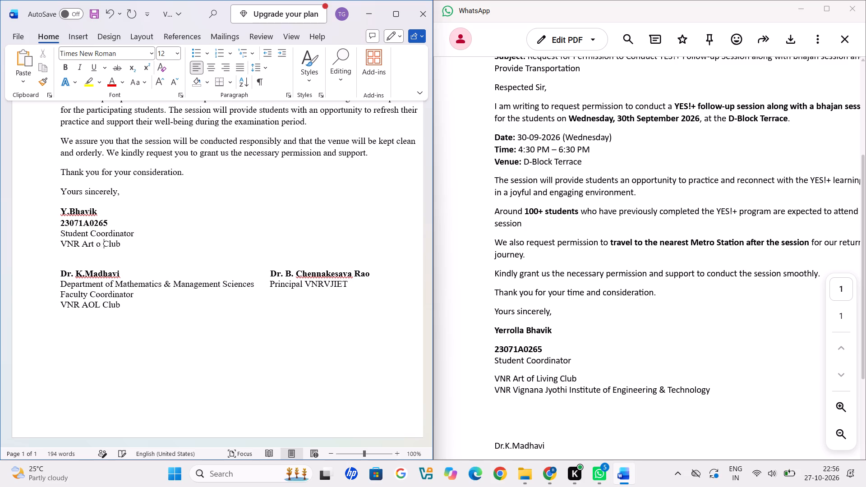
{"action": "key", "text": "BackSpace"}
{"action": "key", "text": "BackSpace"}
{"action": "key", "text": "BackSpace"}
{"action": "key", "text": "BackSpace"}
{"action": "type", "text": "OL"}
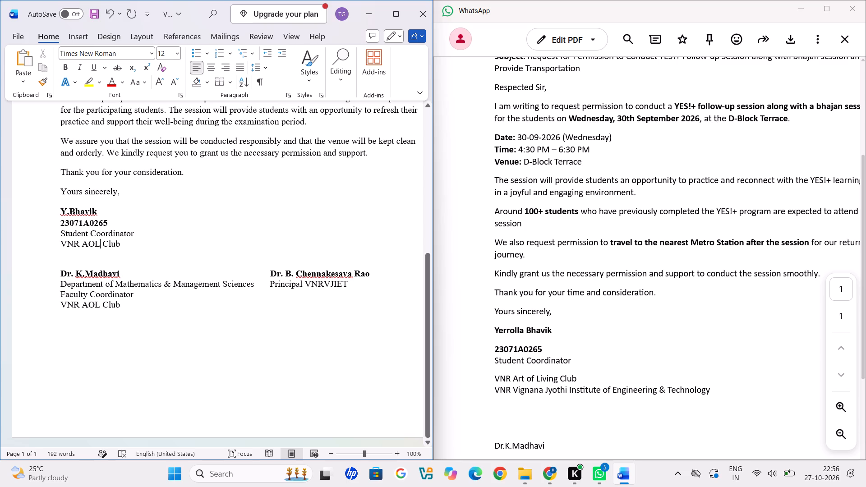
Change the day in the letter's date line to 28, giving 28 October 2026.
{"action": "scroll", "coordinate": [232, 236], "scroll_direction": "up", "scroll_amount": 5}
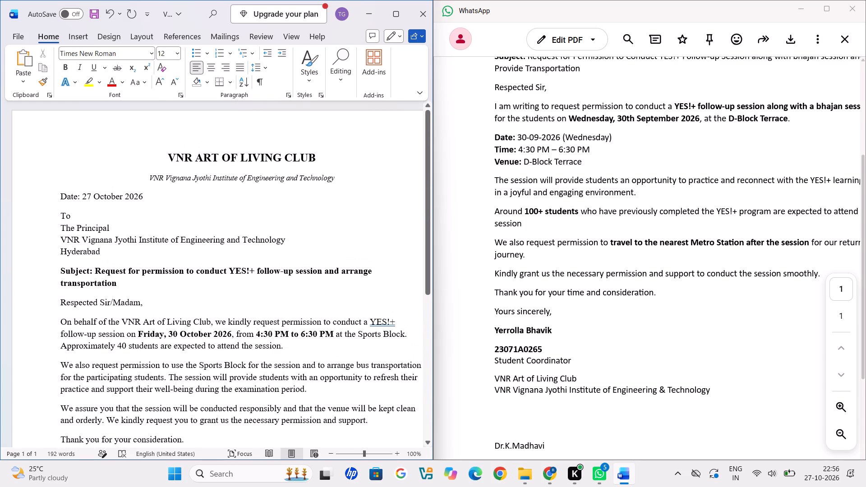
{"action": "left_click", "coordinate": [93, 196]}
{"action": "key", "text": "BackSpace"}
{"action": "key", "text": "BackSpace"}
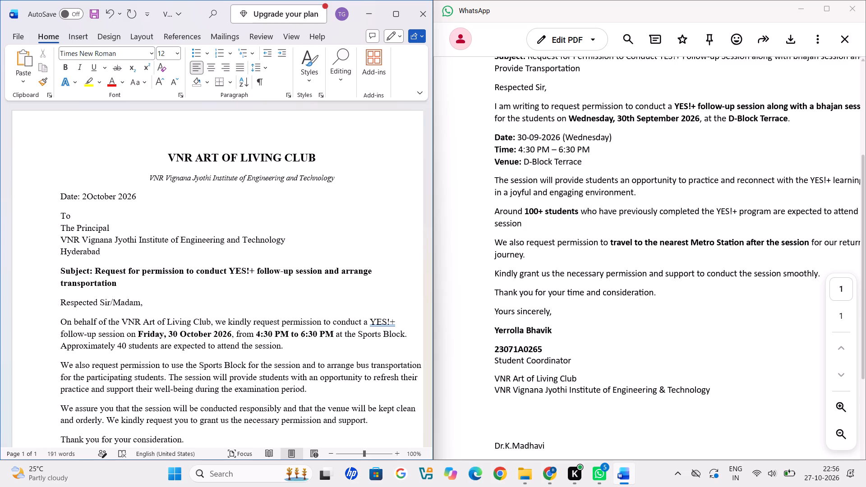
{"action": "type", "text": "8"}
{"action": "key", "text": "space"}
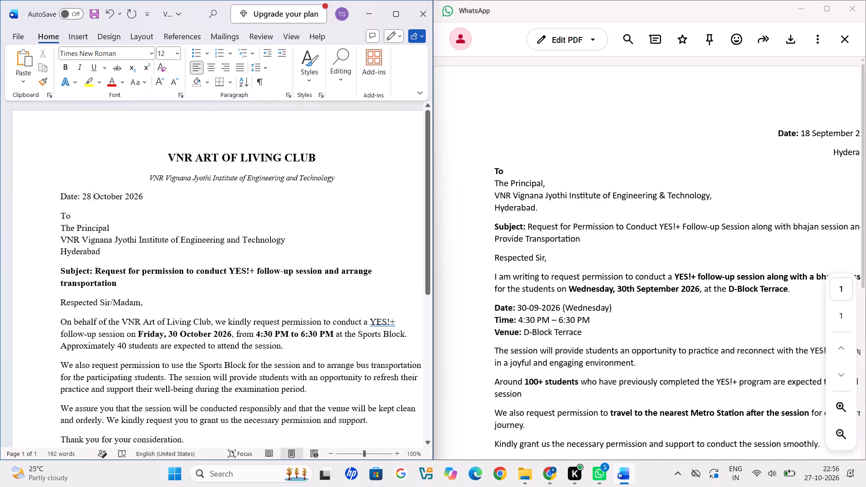
{"action": "left_click_drag", "start_coordinate": [79, 199], "coordinate": [63, 198]}
{"action": "left_click", "coordinate": [69, 183]}
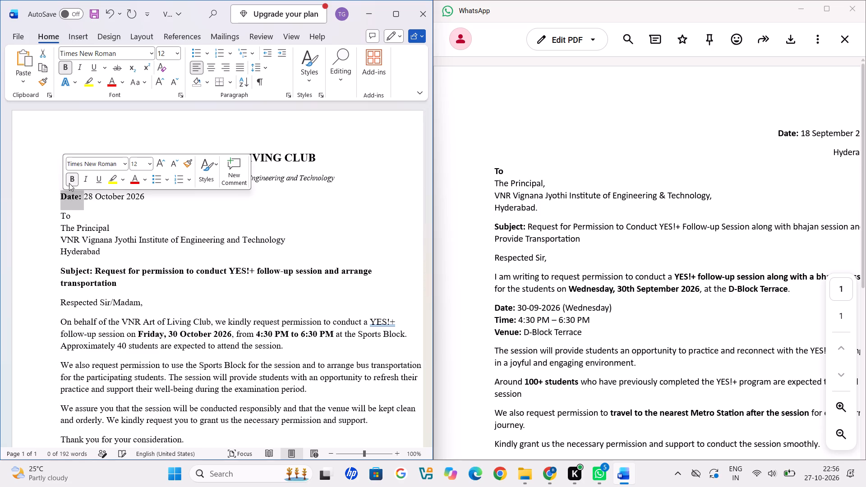
{"action": "left_click", "coordinate": [203, 229]}
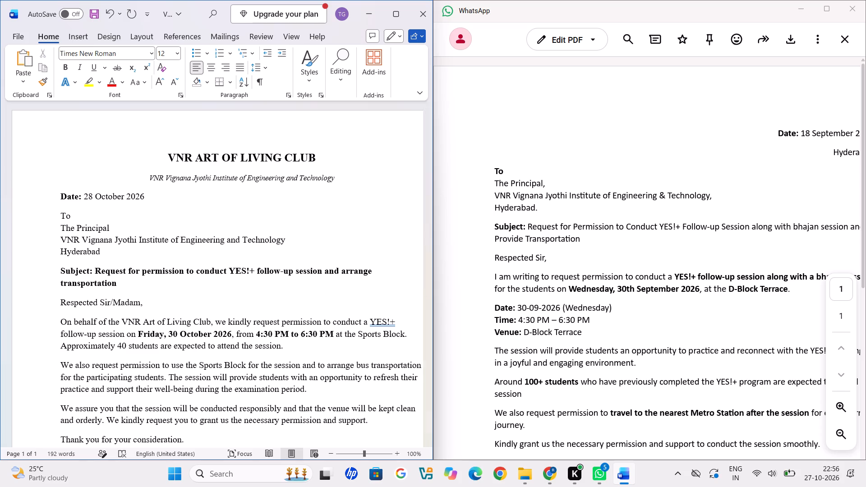
Indent the "Date: 28 October 2026" line below the letterhead so that it sits near the page's right margin.
{"action": "left_click", "coordinate": [58, 193]}
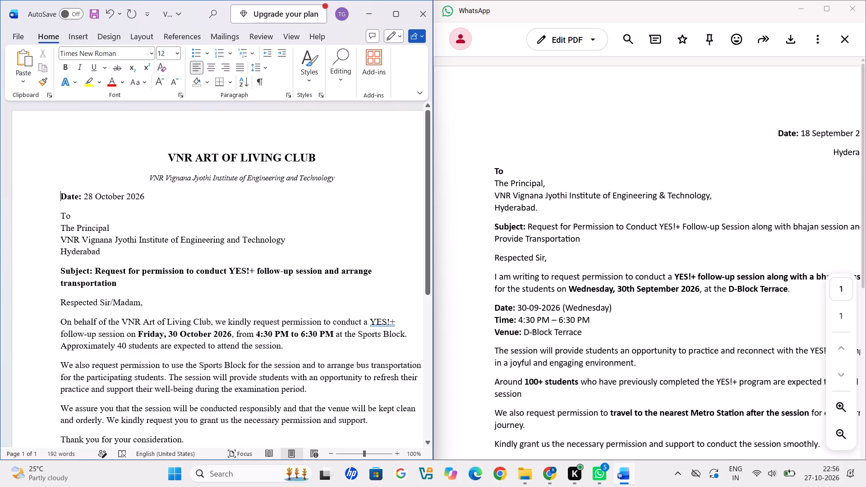
{"action": "key", "text": "Tab"}
{"action": "key", "text": "Tab"}
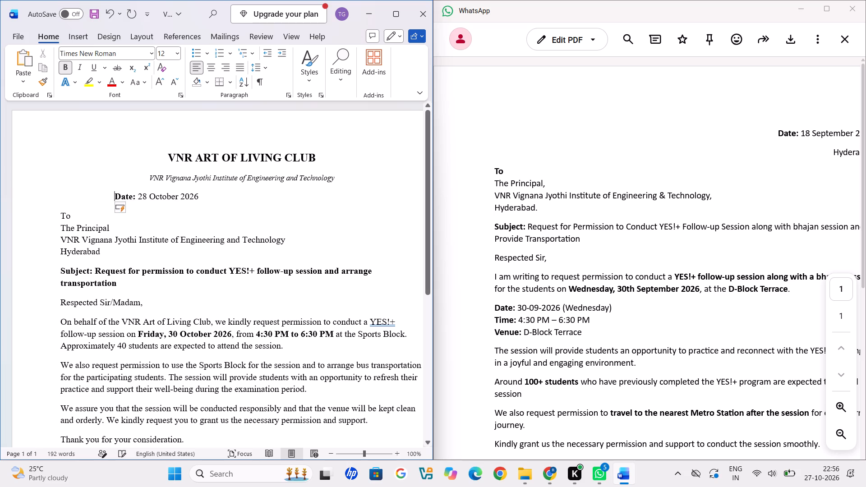
{"action": "key", "text": "Tab"}
{"action": "key", "text": "Tab"}
{"action": "key", "text": "Tab"}
{"action": "key", "text": "Tab"}
{"action": "key", "text": "Tab"}
{"action": "key", "text": "Tab"}
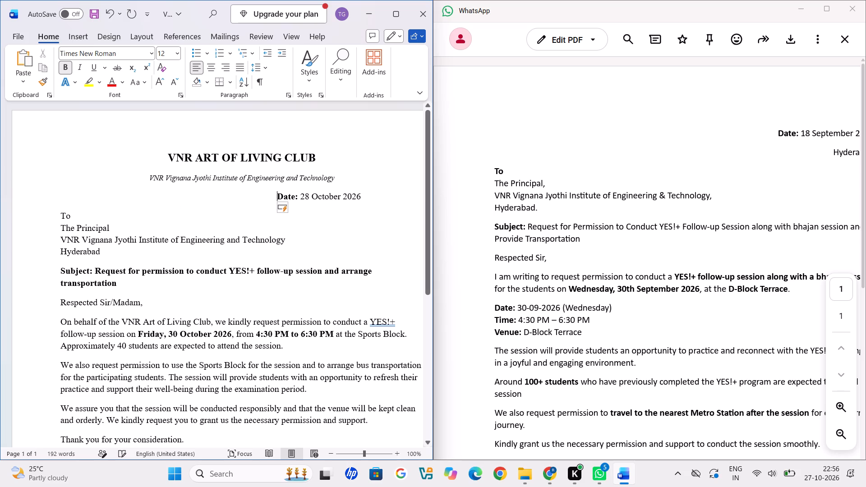
{"action": "key", "text": "Tab"}
{"action": "key", "text": "Tab"}
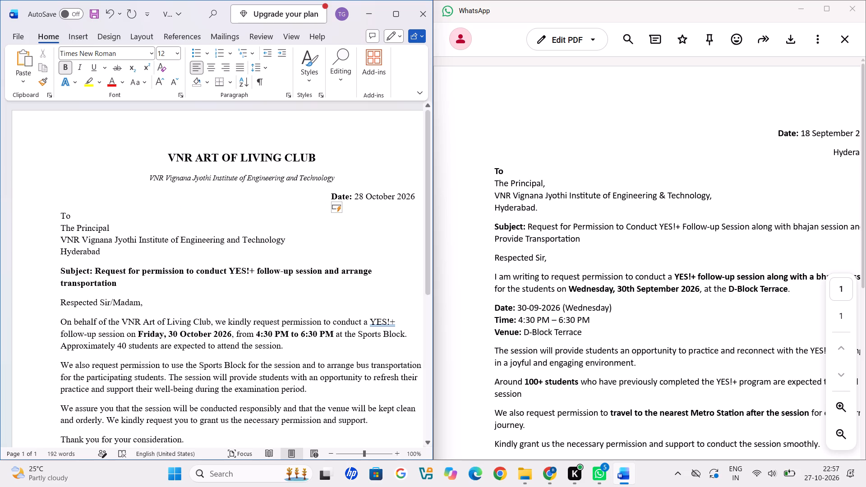
Start a new line directly after the date "28 October 2026".
{"action": "left_click", "coordinate": [418, 196]}
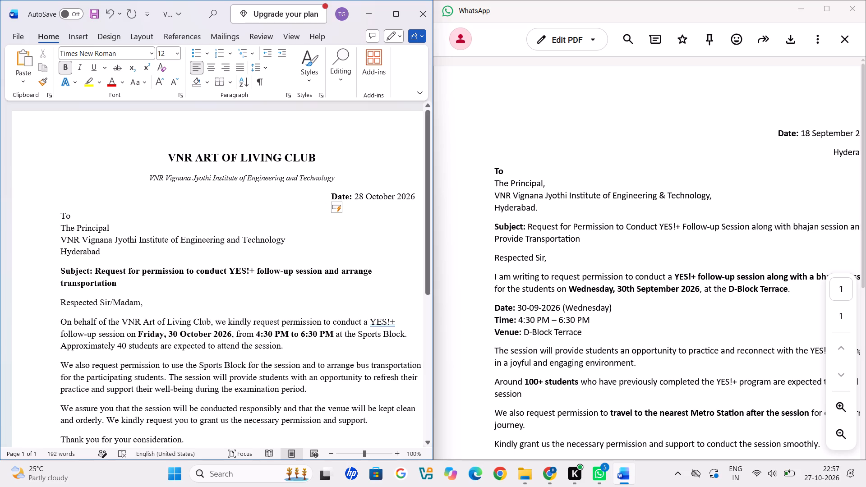
{"action": "key", "text": "Return"}
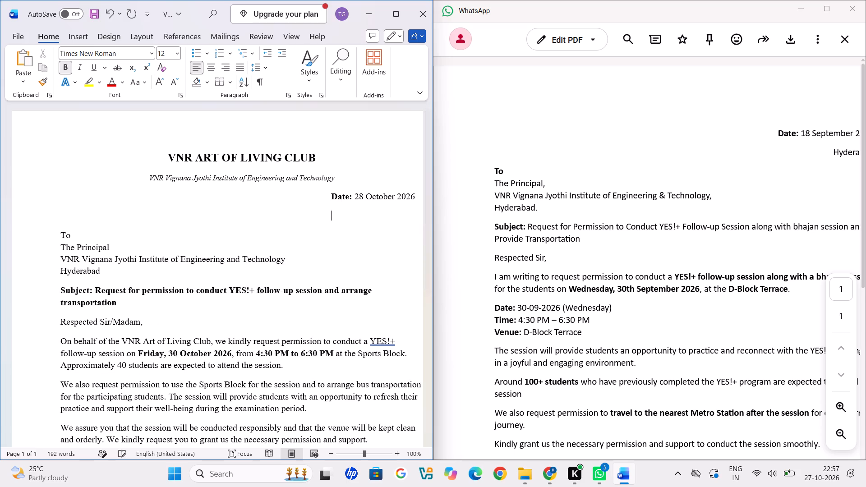
Add "Hyderabad" in regular, non-bold text on the new line below the date.
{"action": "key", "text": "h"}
{"action": "key", "text": "BackSpace"}
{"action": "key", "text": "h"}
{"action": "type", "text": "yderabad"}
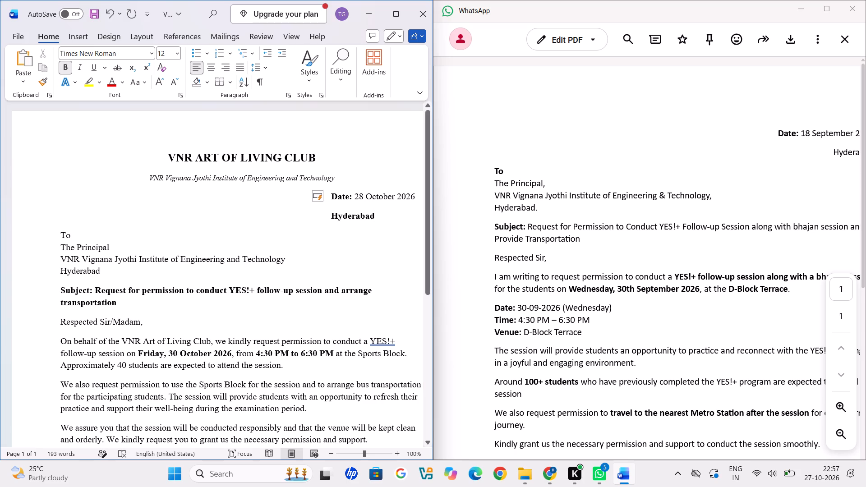
{"action": "left_click_drag", "start_coordinate": [378, 214], "coordinate": [328, 214]}
{"action": "left_click", "coordinate": [333, 196]}
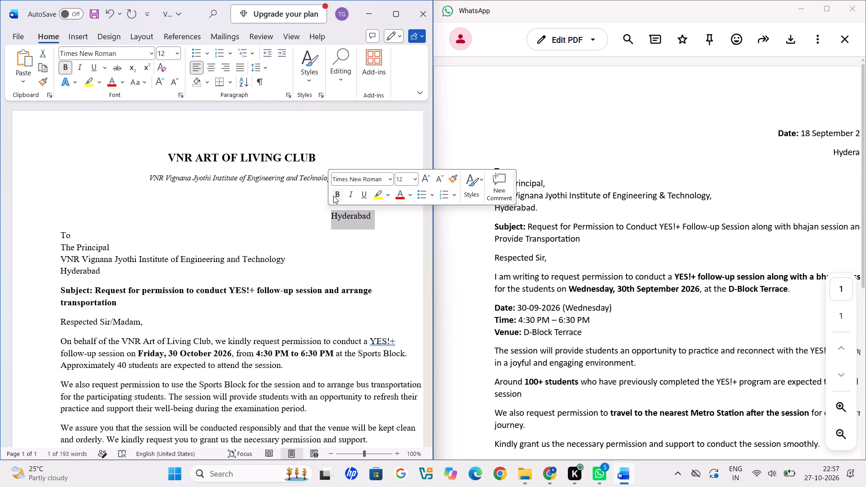
{"action": "left_click", "coordinate": [361, 154]}
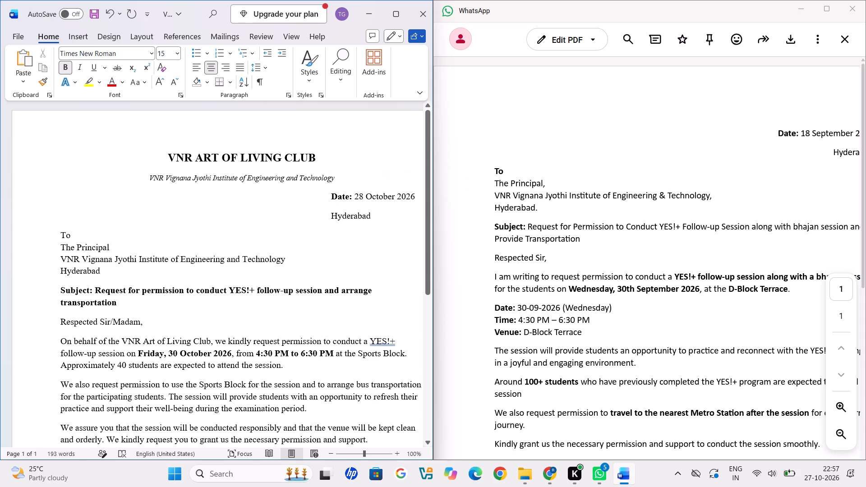
Make the venue "Sports Block" bold in the letter's first body paragraph.
{"action": "scroll", "coordinate": [687, 151], "scroll_direction": "down", "scroll_amount": 5, "text": "ctrl"}
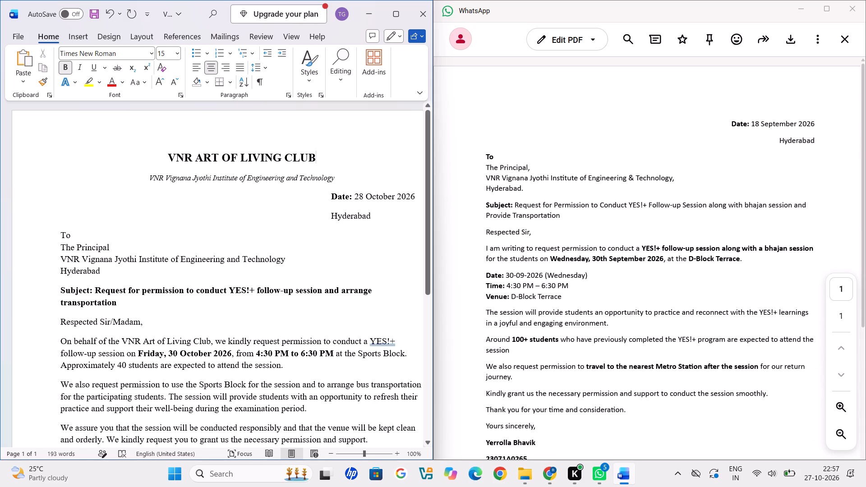
{"action": "scroll", "coordinate": [355, 243], "scroll_direction": "down", "scroll_amount": 1}
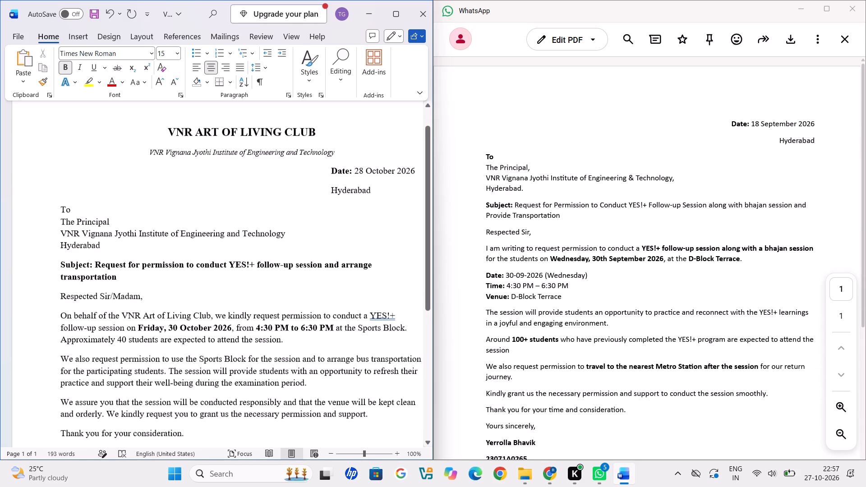
{"action": "scroll", "coordinate": [355, 243], "scroll_direction": "down", "scroll_amount": 1}
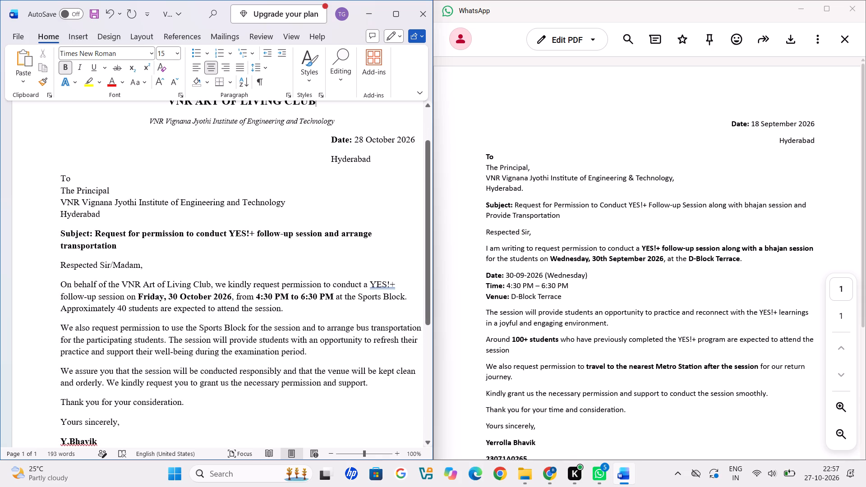
{"action": "scroll", "coordinate": [355, 243], "scroll_direction": "down", "scroll_amount": 1}
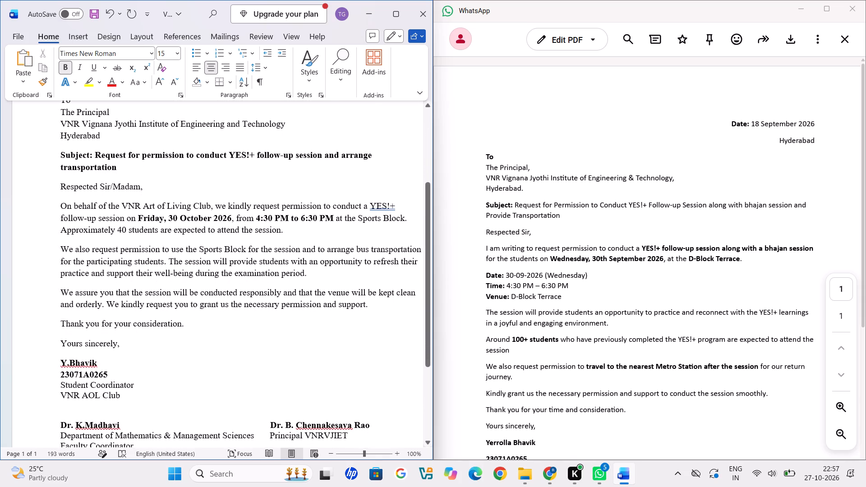
{"action": "scroll", "coordinate": [355, 243], "scroll_direction": "down", "scroll_amount": 1}
Make the venue "Sports Block" bold in the letter's first body paragraph.
{"action": "left_click_drag", "start_coordinate": [359, 217], "coordinate": [400, 219]}
{"action": "left_click", "coordinate": [408, 200]}
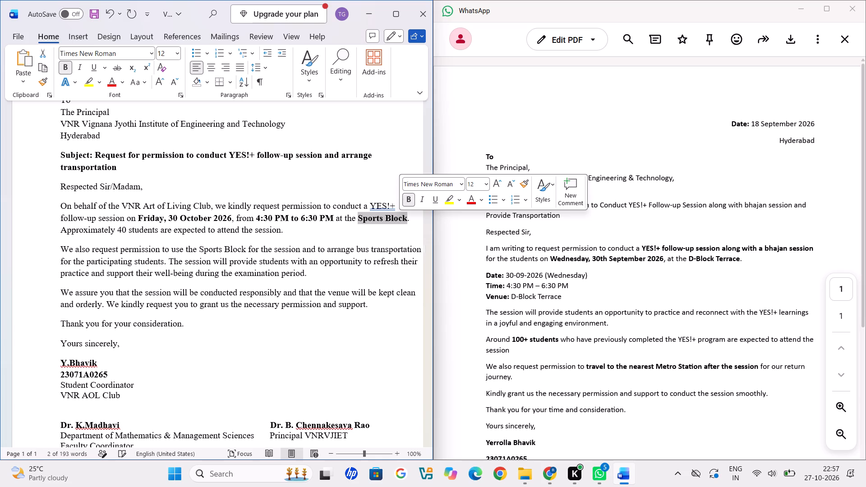
{"action": "left_click", "coordinate": [368, 172]}
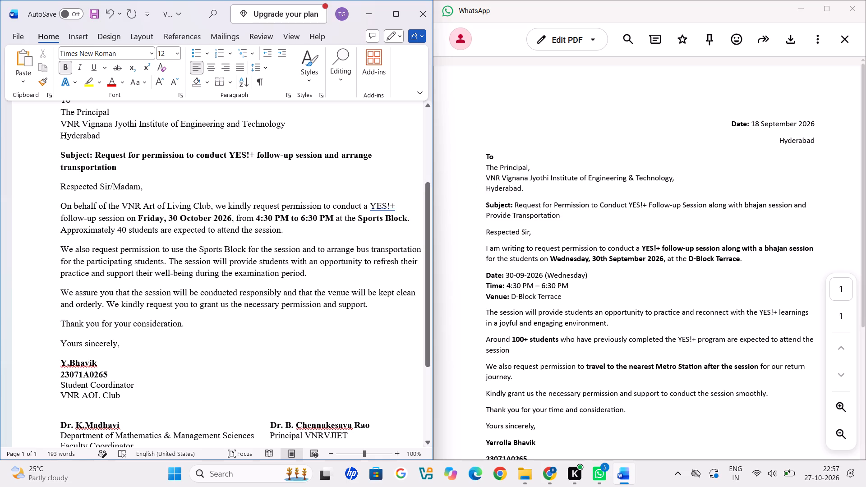
Review the rest of the letter, from the body paragraphs down to the signature block and page end.
{"action": "scroll", "coordinate": [223, 234], "scroll_direction": "down", "scroll_amount": 1}
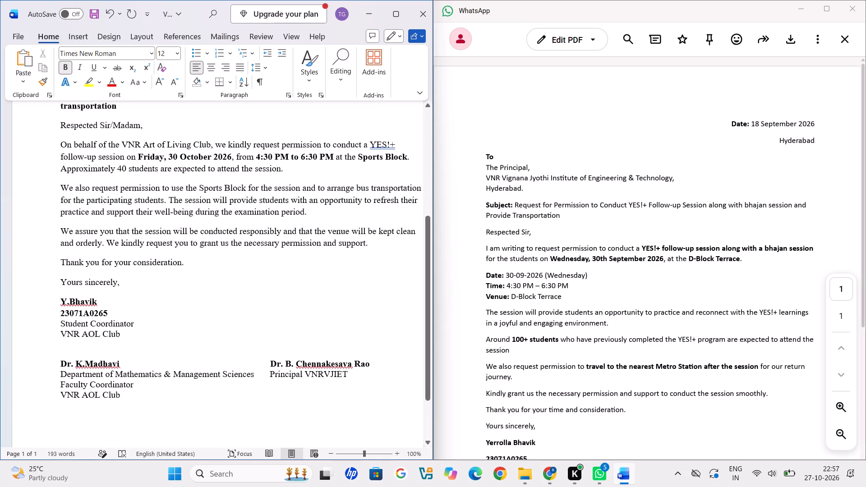
{"action": "scroll", "coordinate": [223, 234], "scroll_direction": "down", "scroll_amount": 1}
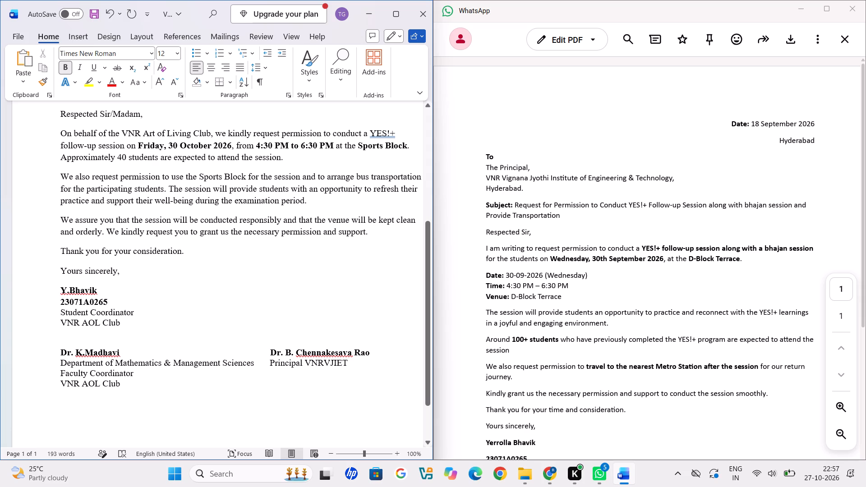
{"action": "scroll", "coordinate": [223, 234], "scroll_direction": "down", "scroll_amount": 1}
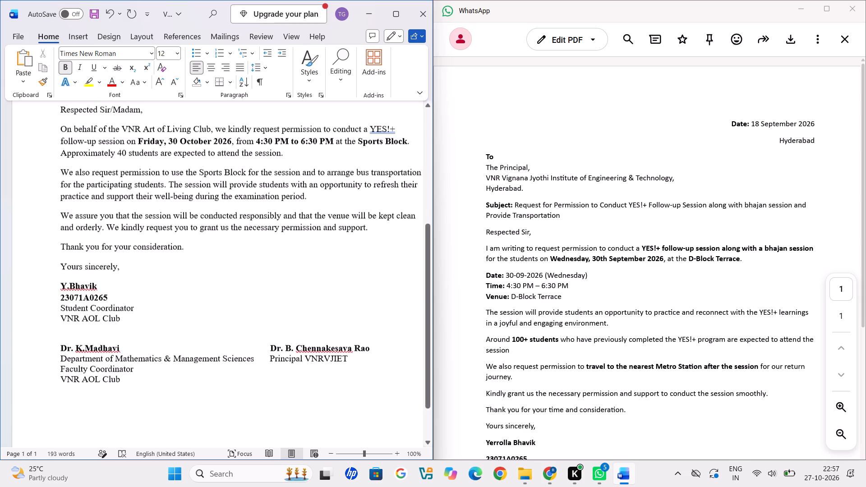
{"action": "scroll", "coordinate": [223, 234], "scroll_direction": "down", "scroll_amount": 1}
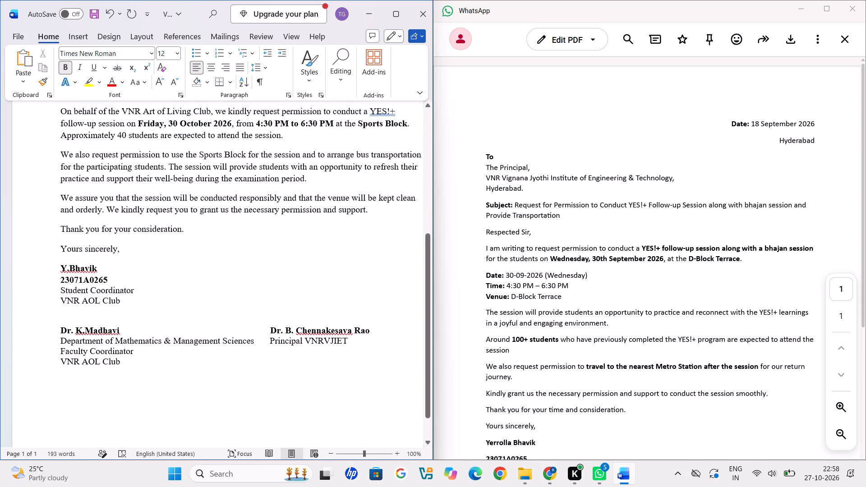
{"action": "scroll", "coordinate": [223, 234], "scroll_direction": "down", "scroll_amount": 1}
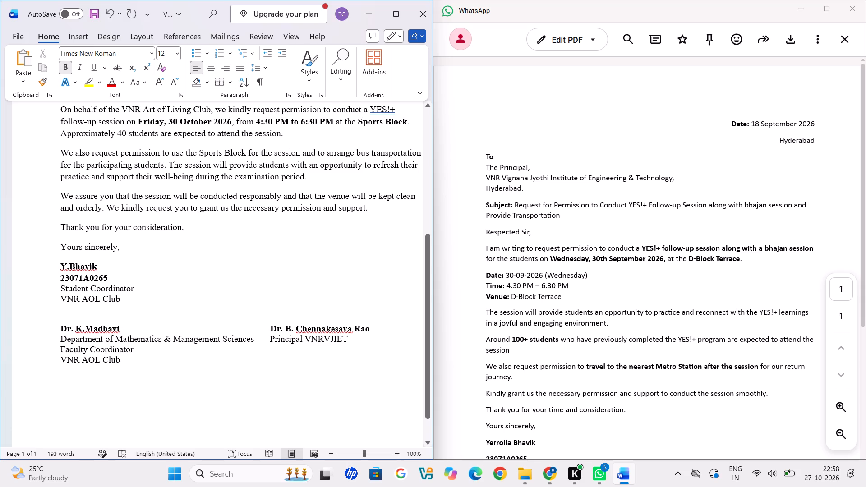
{"action": "scroll", "coordinate": [260, 298], "scroll_direction": "down", "scroll_amount": 3}
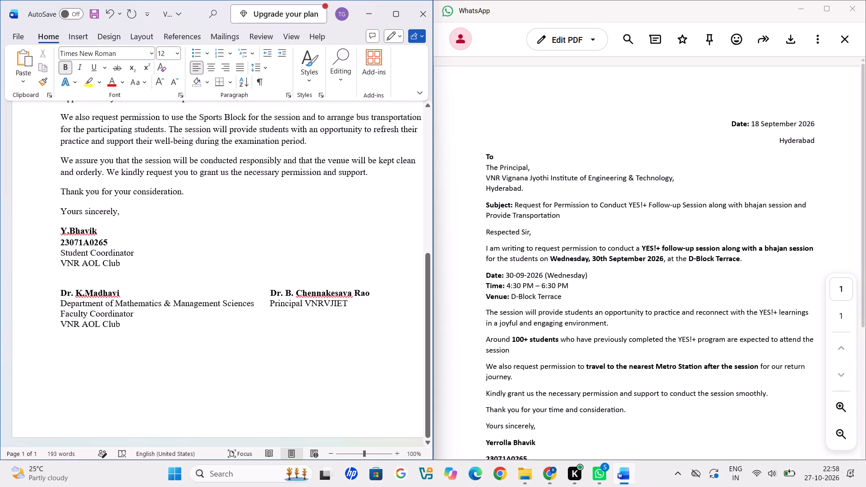
Save the letter to Downloads as Word document VNR_AOL_YesPlus_FollowUp_Permission_Letter_30_Oct_2026, replacing the existing file and accepting the upgrade to the newest format.
{"action": "left_click", "coordinate": [17, 32]}
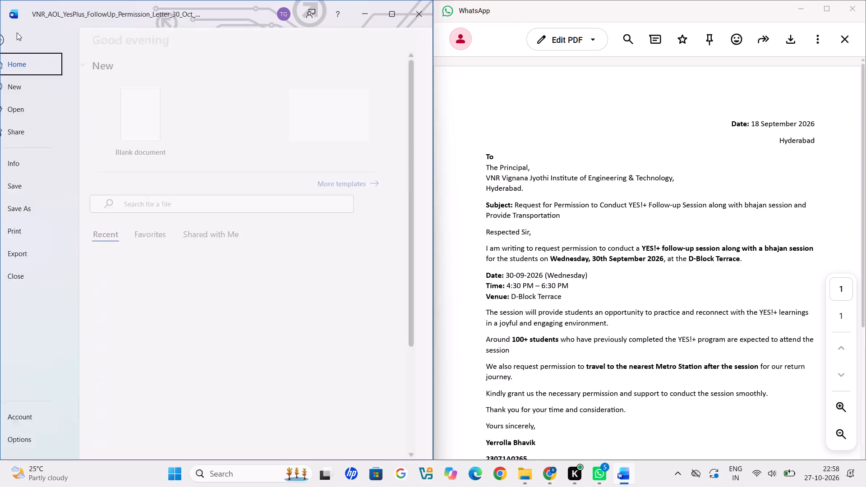
{"action": "left_click", "coordinate": [46, 208]}
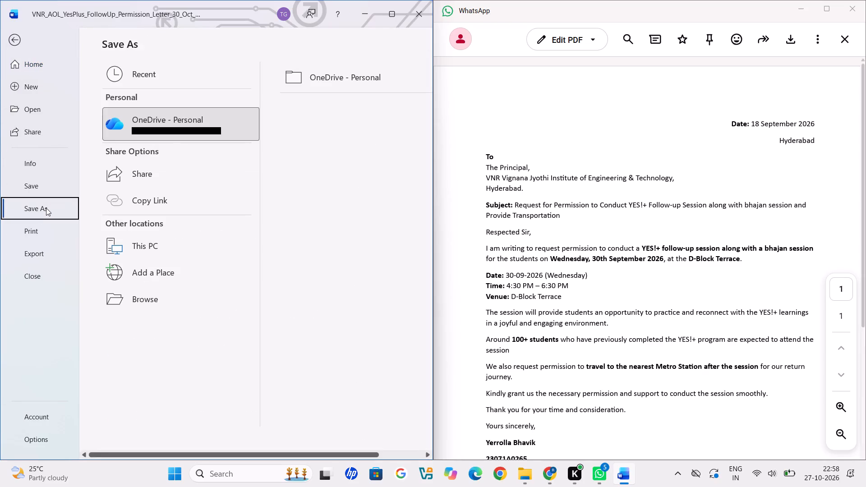
{"action": "left_click", "coordinate": [143, 245]}
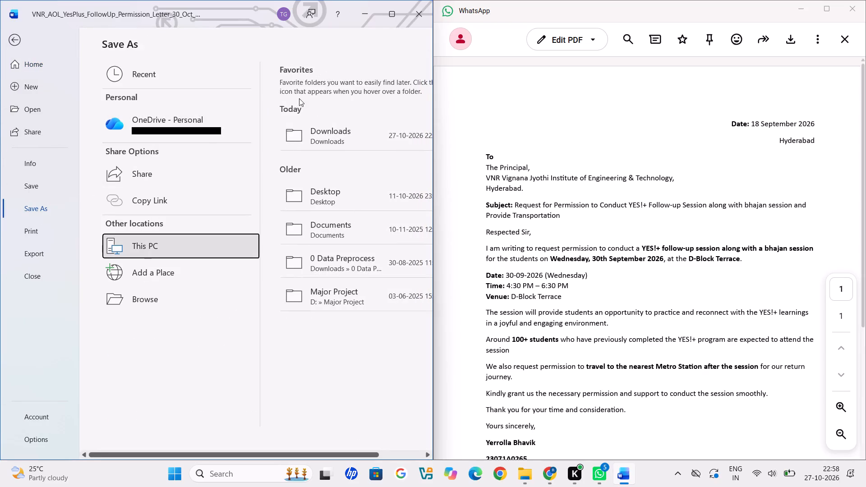
{"action": "left_click", "coordinate": [337, 134]}
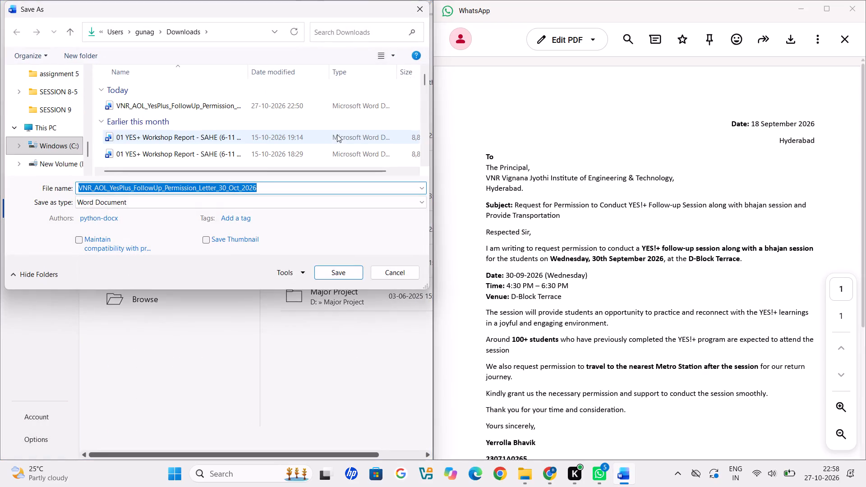
{"action": "left_click", "coordinate": [261, 186]}
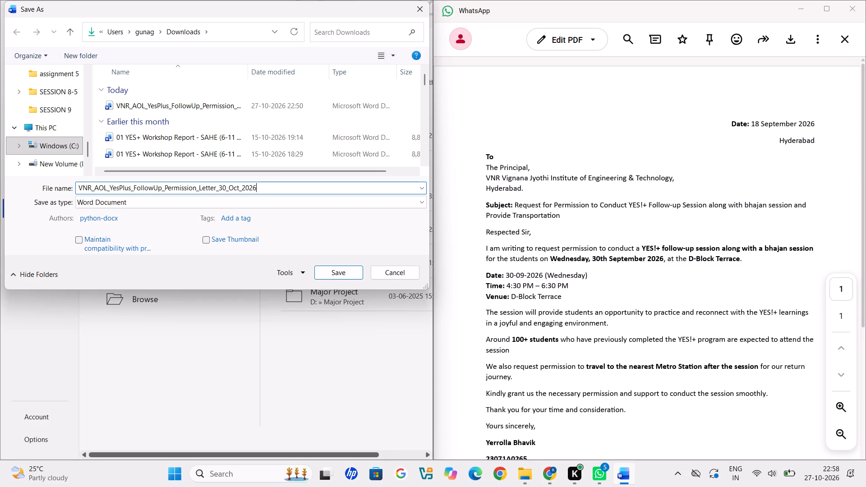
{"action": "left_click", "coordinate": [336, 271]}
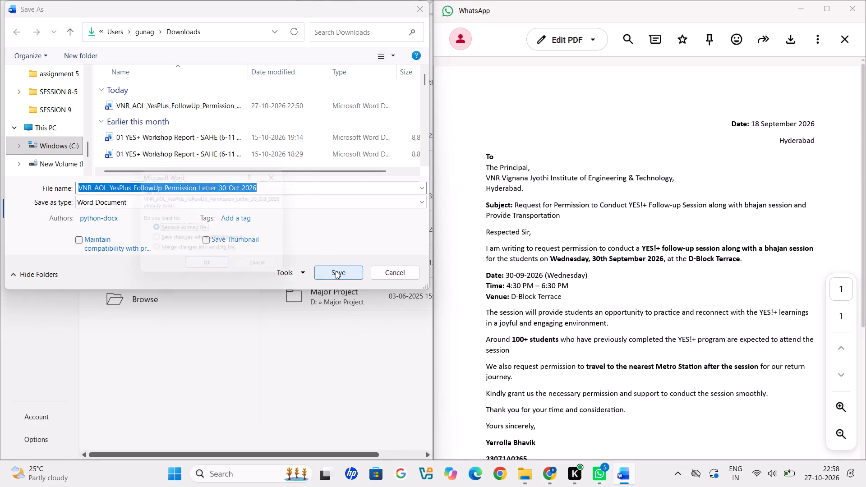
{"action": "left_click", "coordinate": [210, 264]}
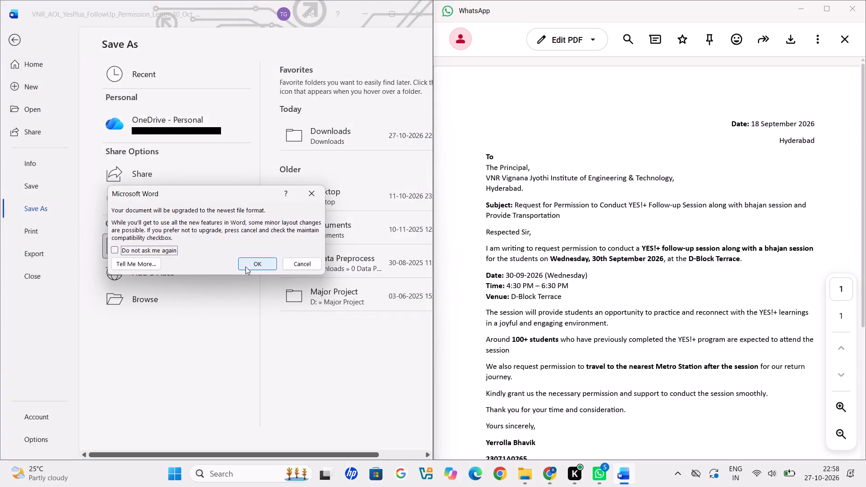
{"action": "left_click", "coordinate": [259, 264]}
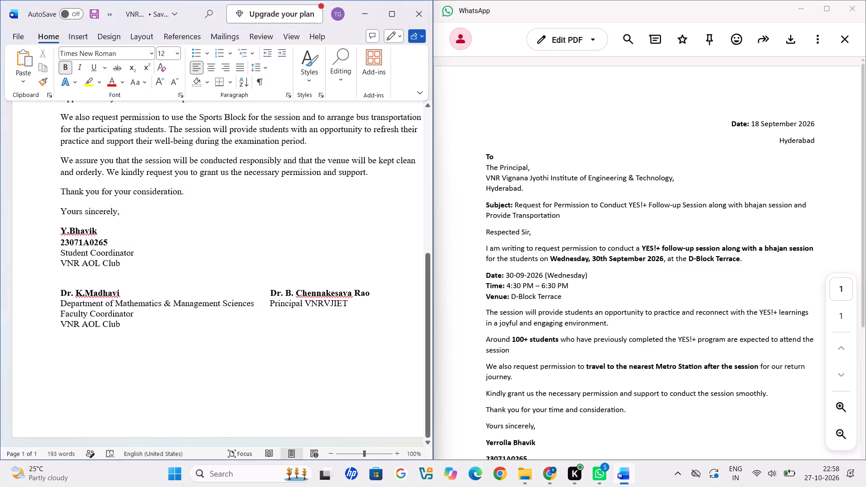
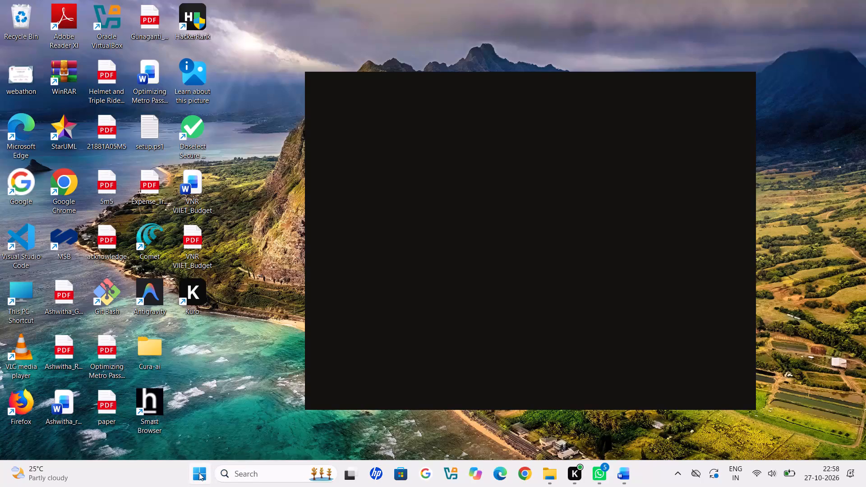
Put the computer to sleep.
{"action": "left_click", "coordinate": [199, 473]}
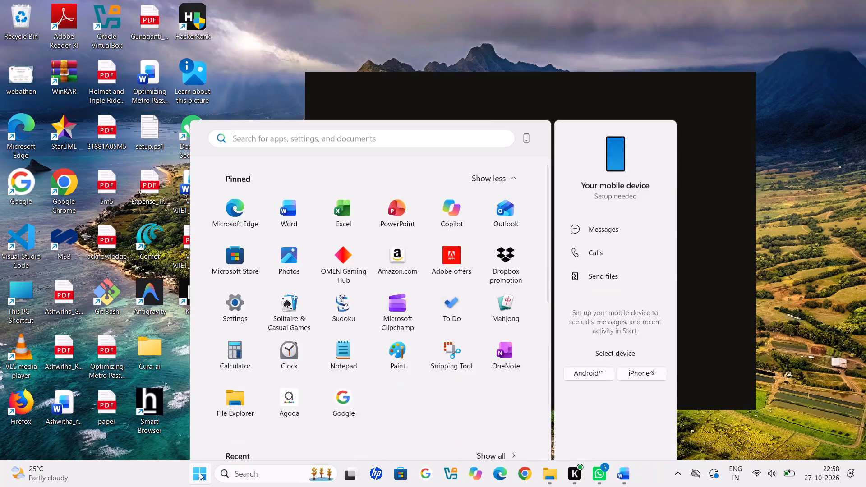
{"action": "left_click", "coordinate": [513, 441]}
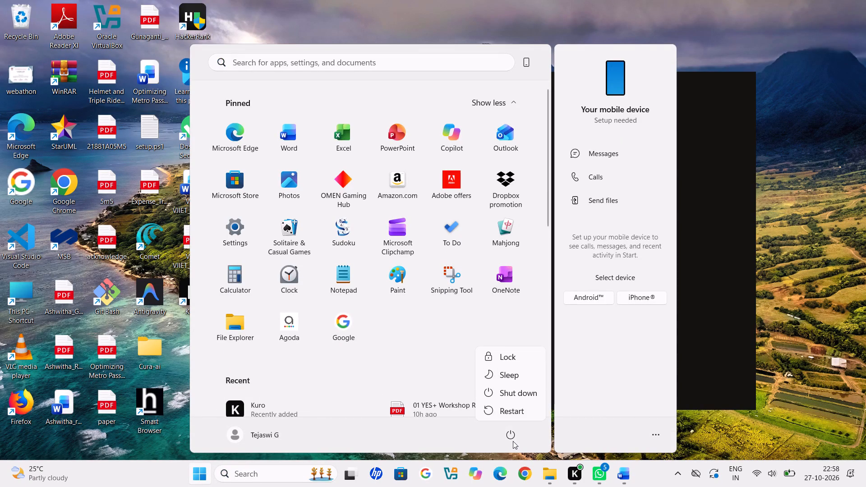
{"action": "left_click", "coordinate": [510, 374]}
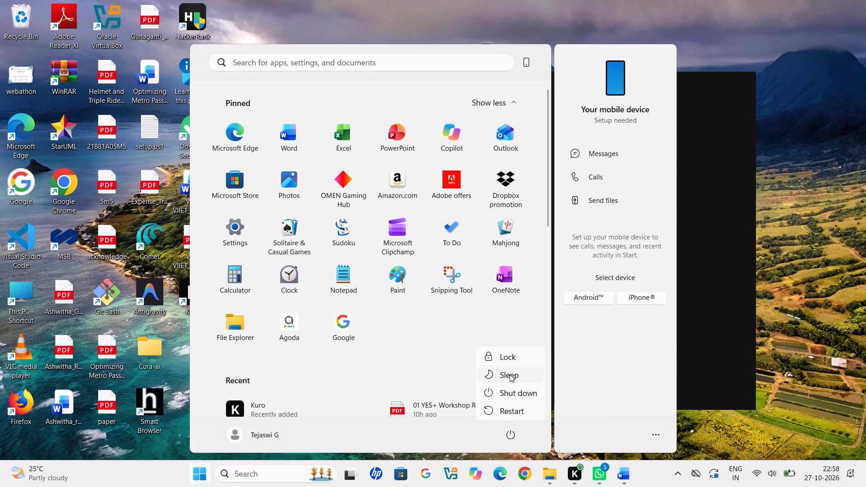